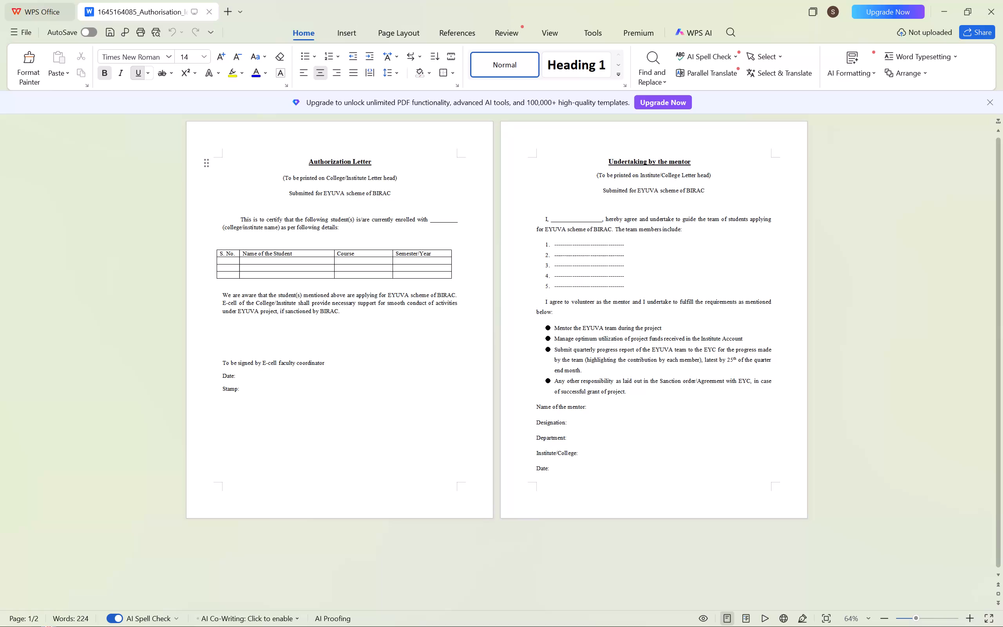
Insert two blank lines above the "Authorization Letter" heading on the first page.
left_click(269, 148)
key("Return")
key("Return")
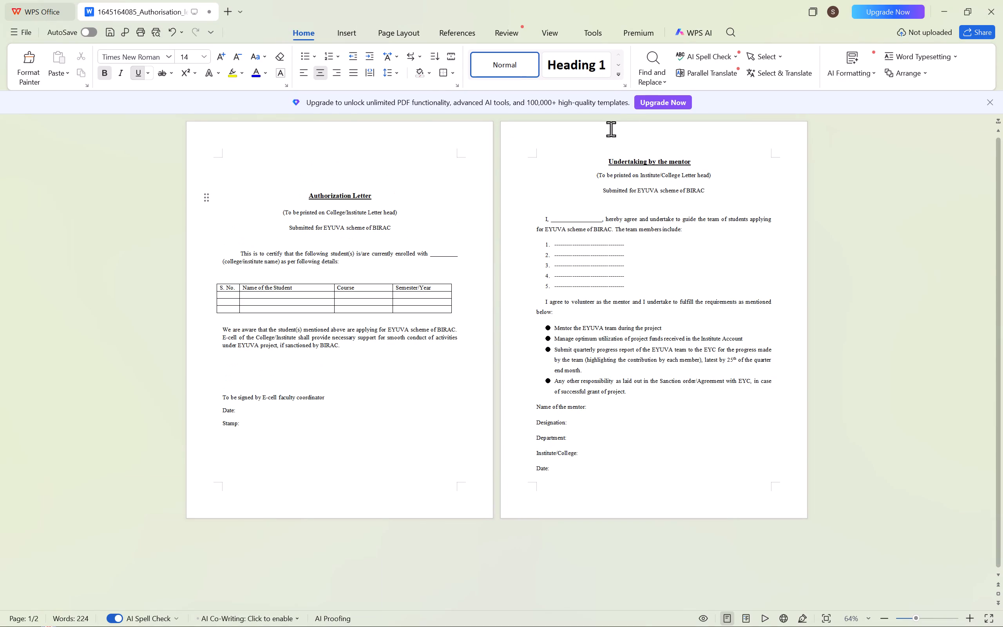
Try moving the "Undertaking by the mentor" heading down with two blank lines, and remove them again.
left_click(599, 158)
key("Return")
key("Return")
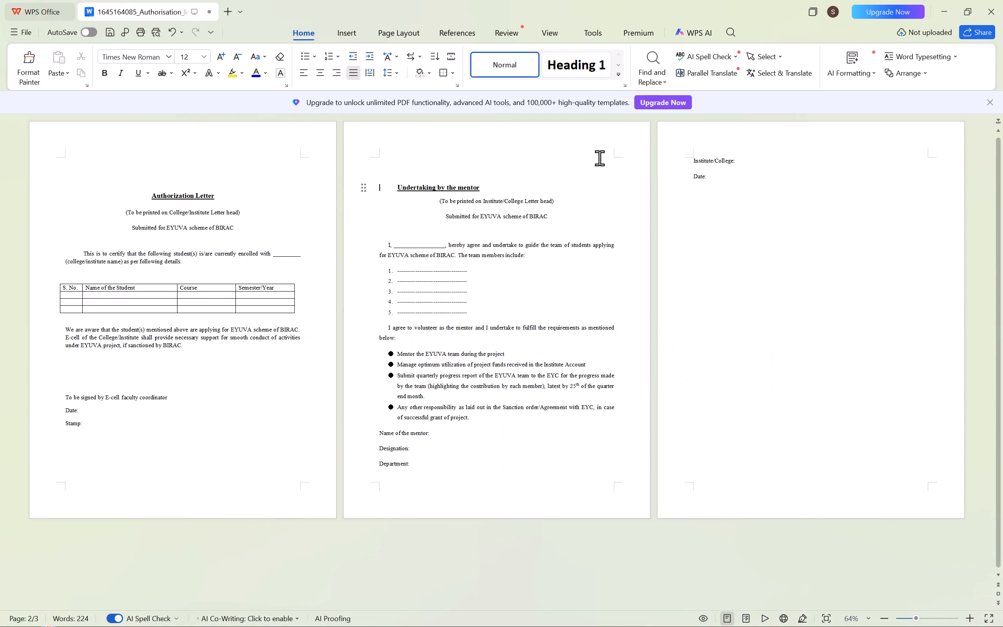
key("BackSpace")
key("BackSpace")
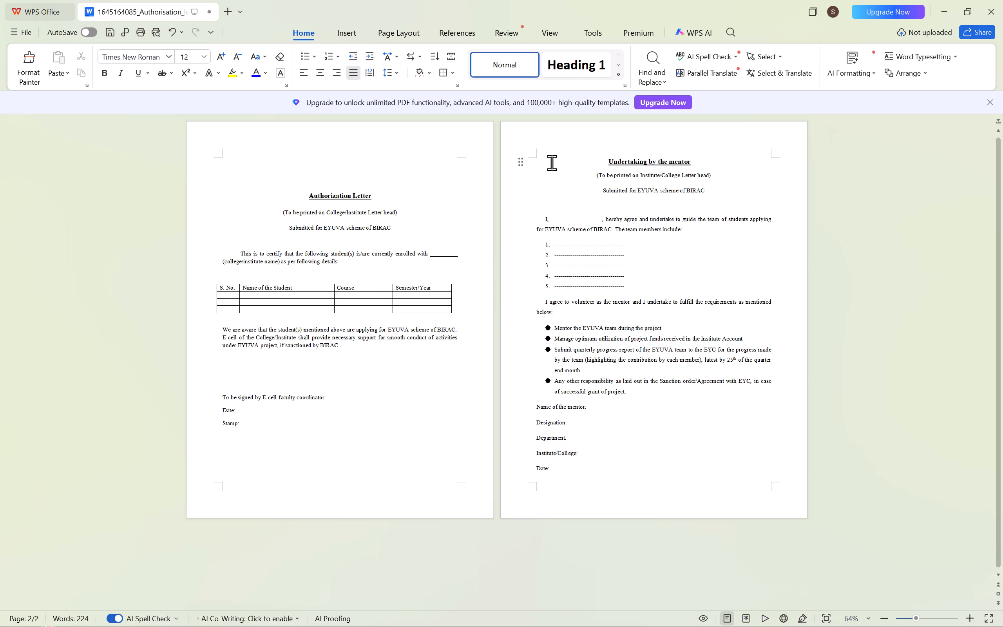
Set the font size of all the text on the "Undertaking by the mentor" page to 11.
left_click_drag(552, 163, 718, 479)
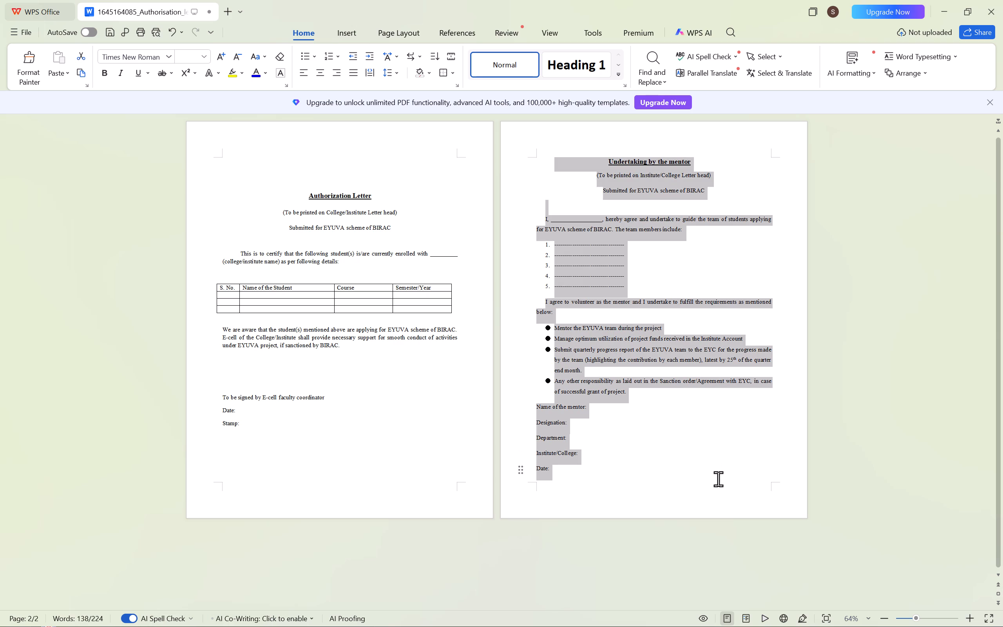
left_click(195, 56)
type("11")
key("Return")
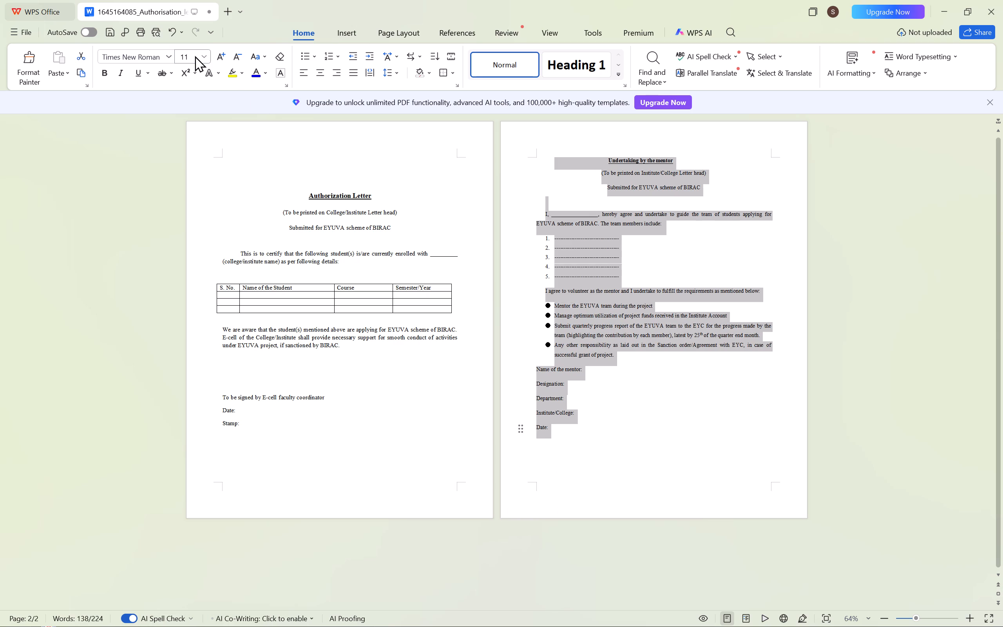
left_click(646, 419)
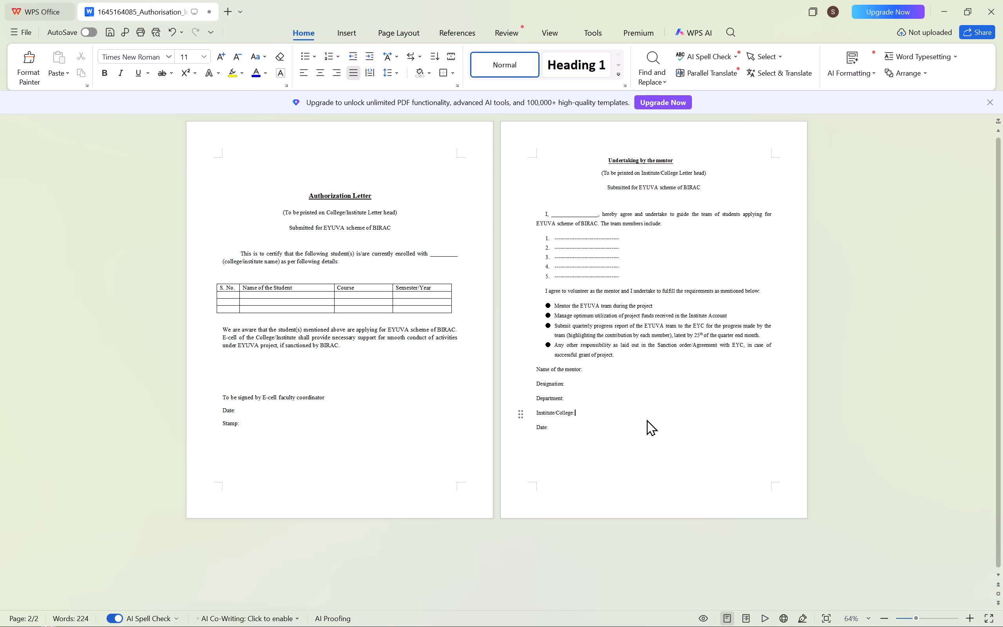
Remove and reapply the bullet formatting on the four mentor responsibility items to use the standard small bullets.
left_click(552, 308)
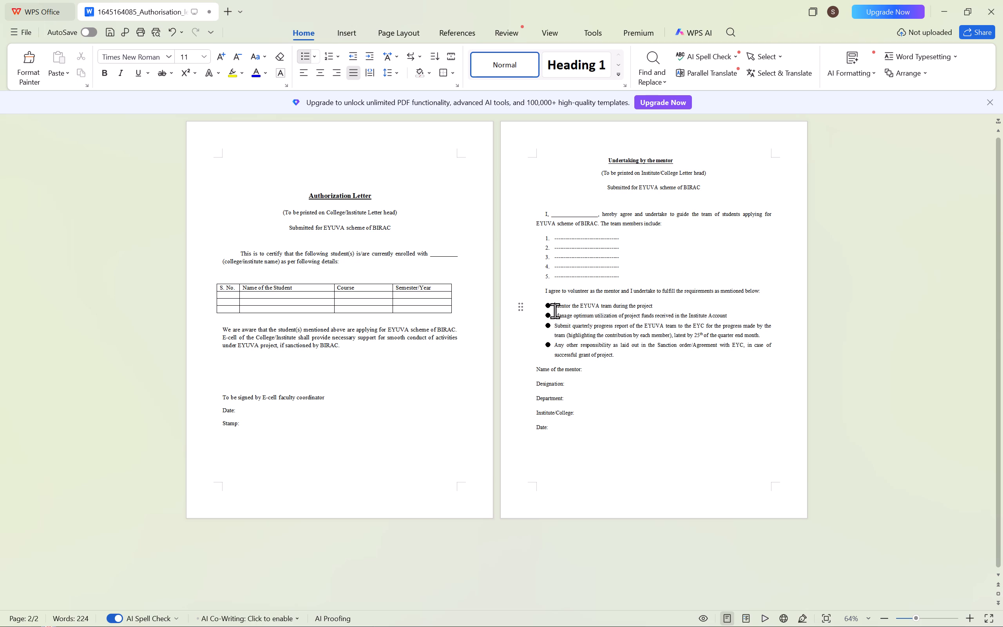
left_click_drag(623, 357, 543, 310)
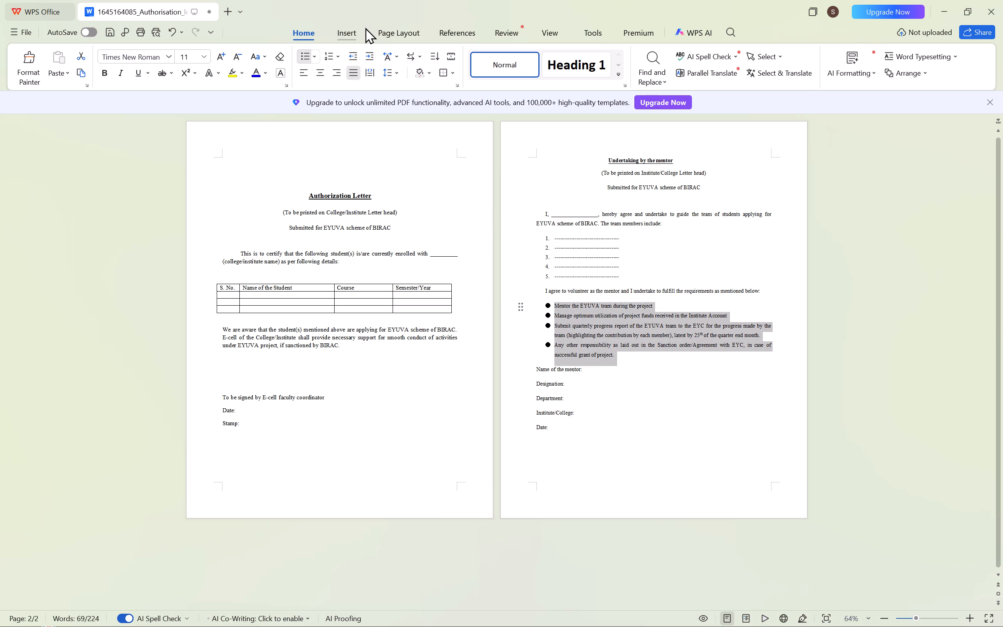
left_click(306, 56)
left_click(306, 56)
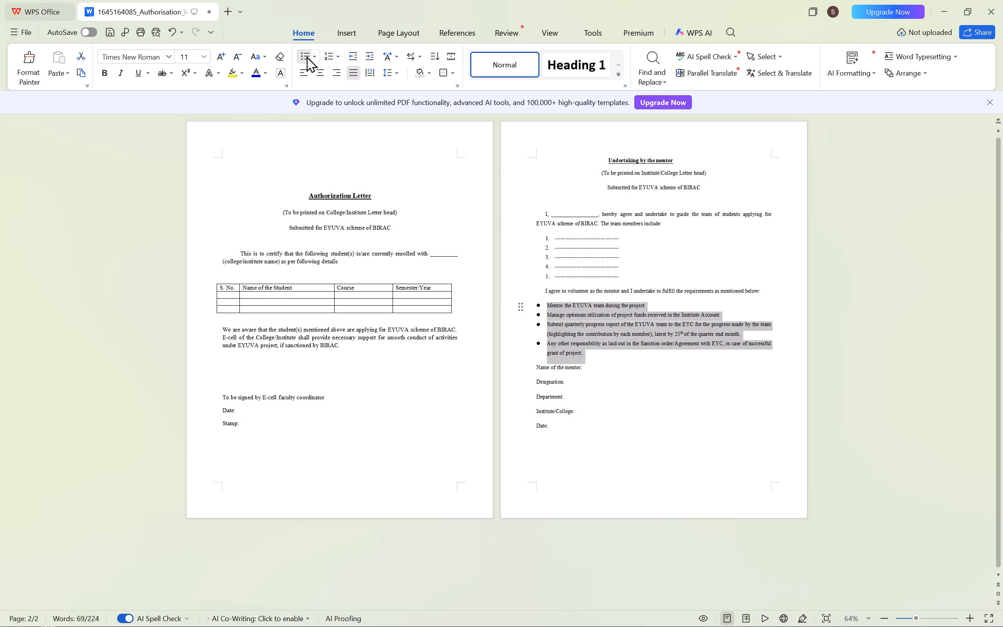
left_click(644, 451)
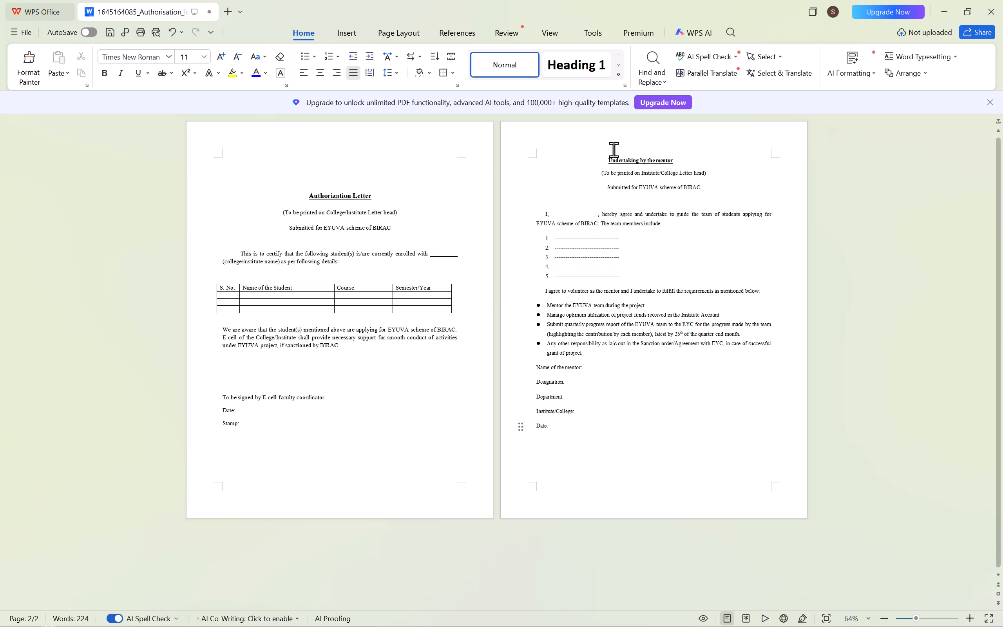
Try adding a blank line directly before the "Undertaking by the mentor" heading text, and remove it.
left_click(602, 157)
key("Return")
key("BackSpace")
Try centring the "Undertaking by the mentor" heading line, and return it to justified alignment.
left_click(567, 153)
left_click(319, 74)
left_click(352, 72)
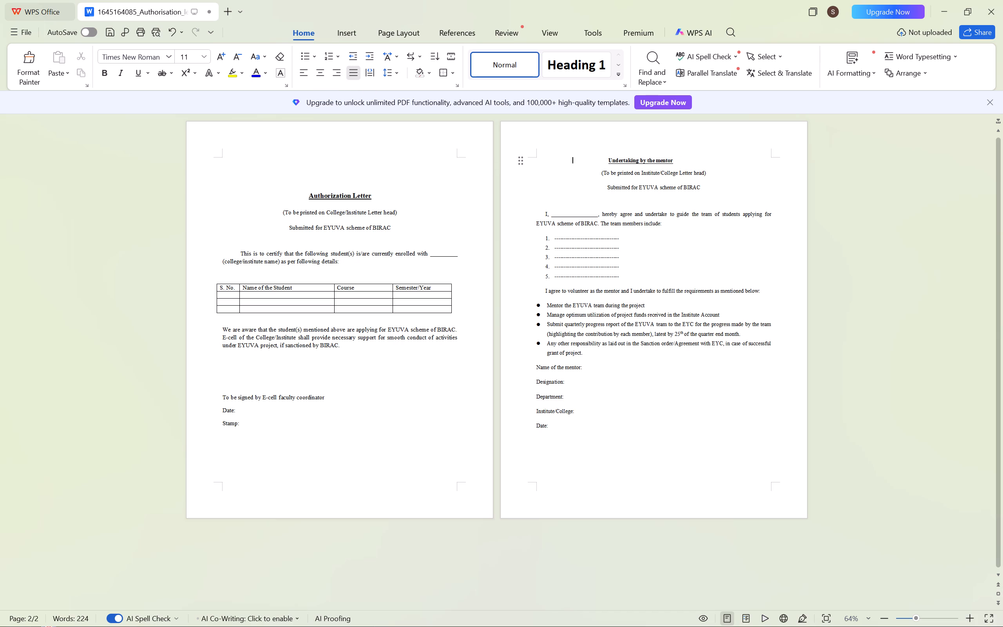
Insert blank lines from the start of the "Undertaking by the mentor" heading line to move the heading down the page.
left_click(535, 168)
key("Return")
key("Return")
key("Return")
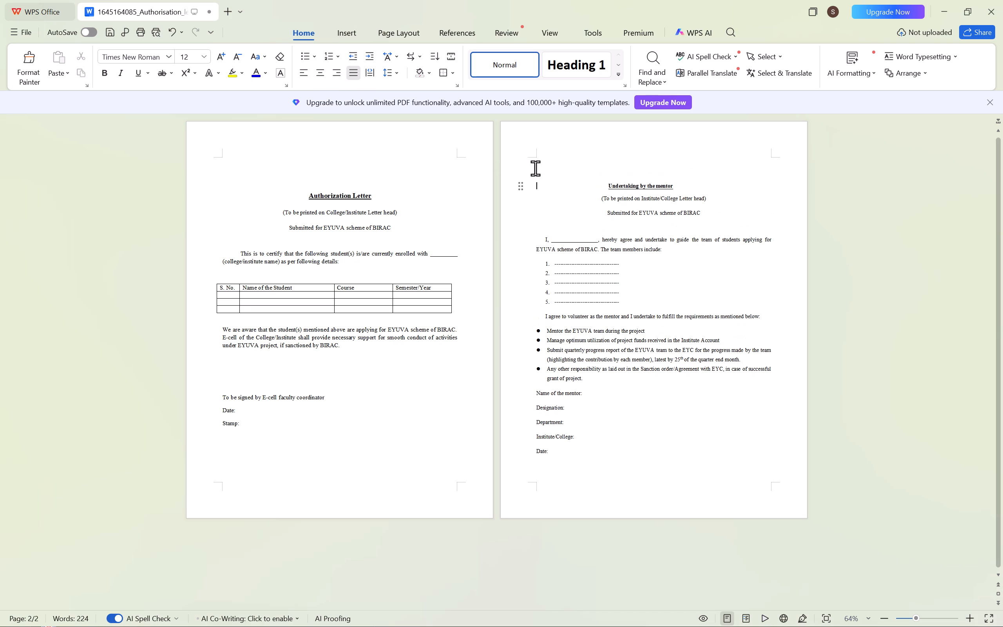
key("Return")
key("BackSpace")
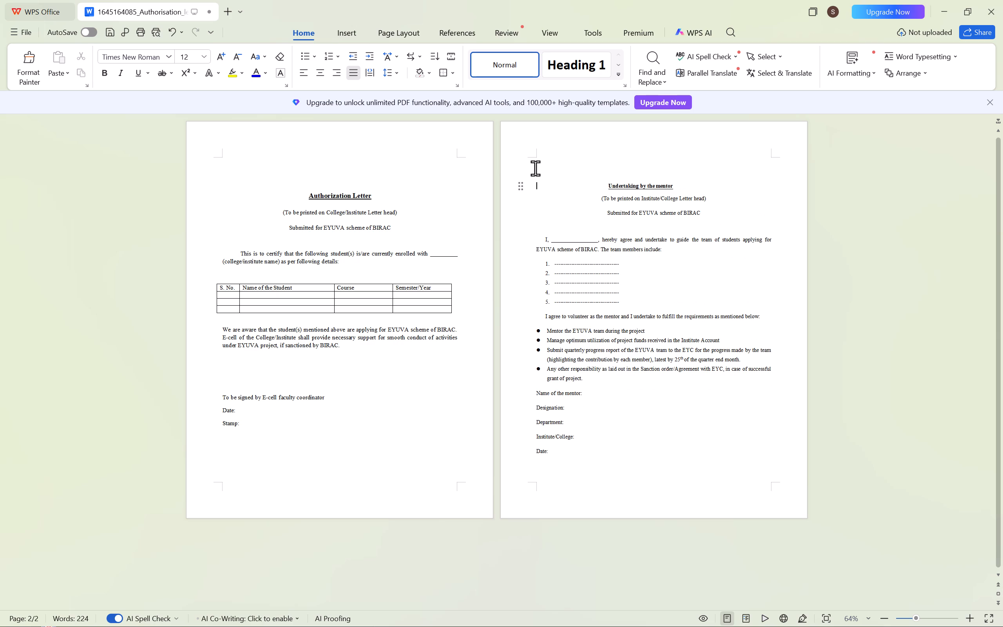
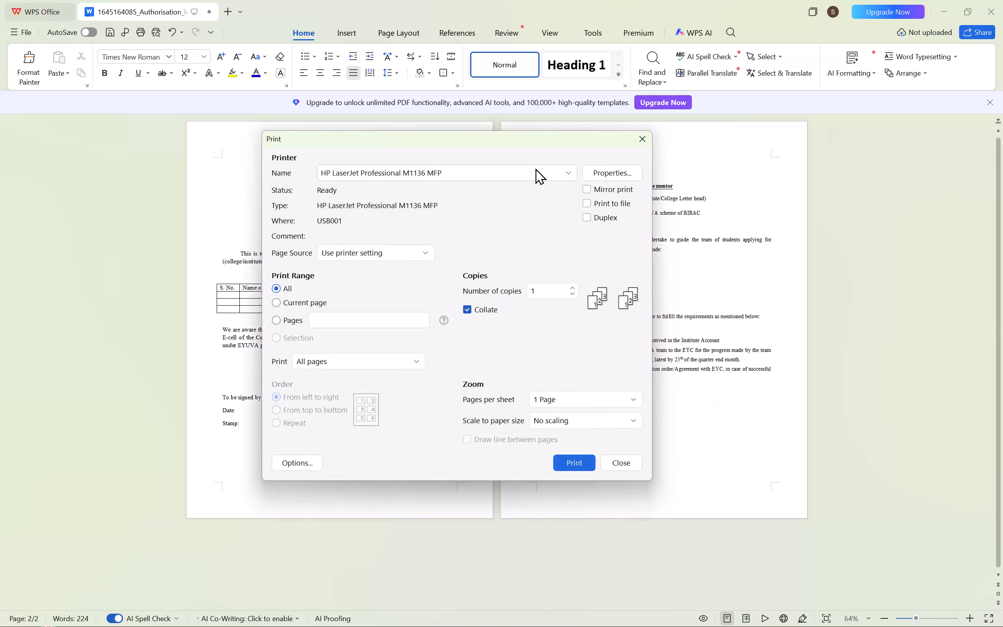
Print one copy of all pages of the document on the HP LaserJet Professional M1136 MFP.
key("Return")
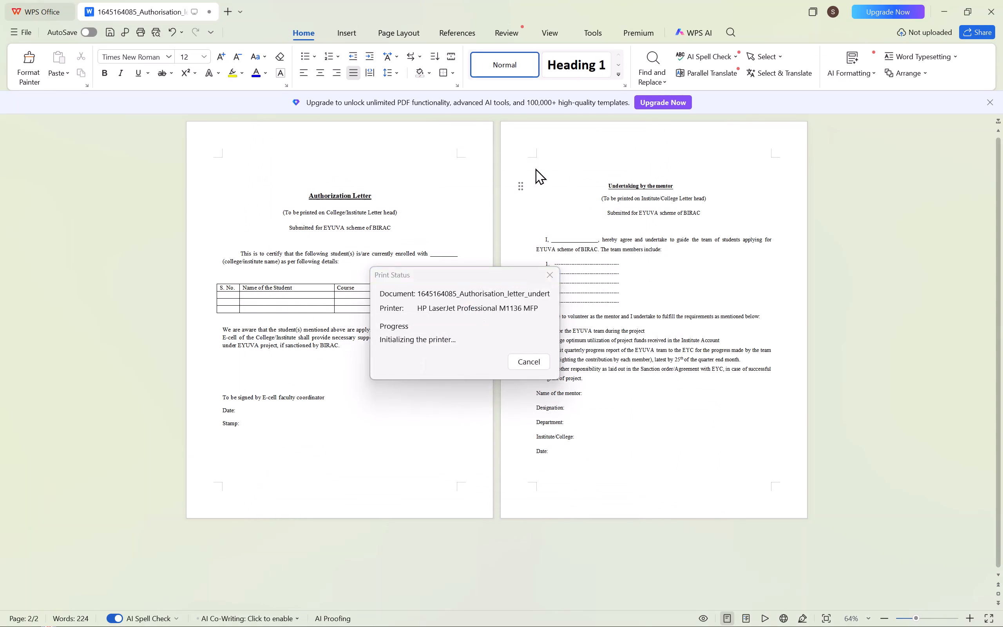
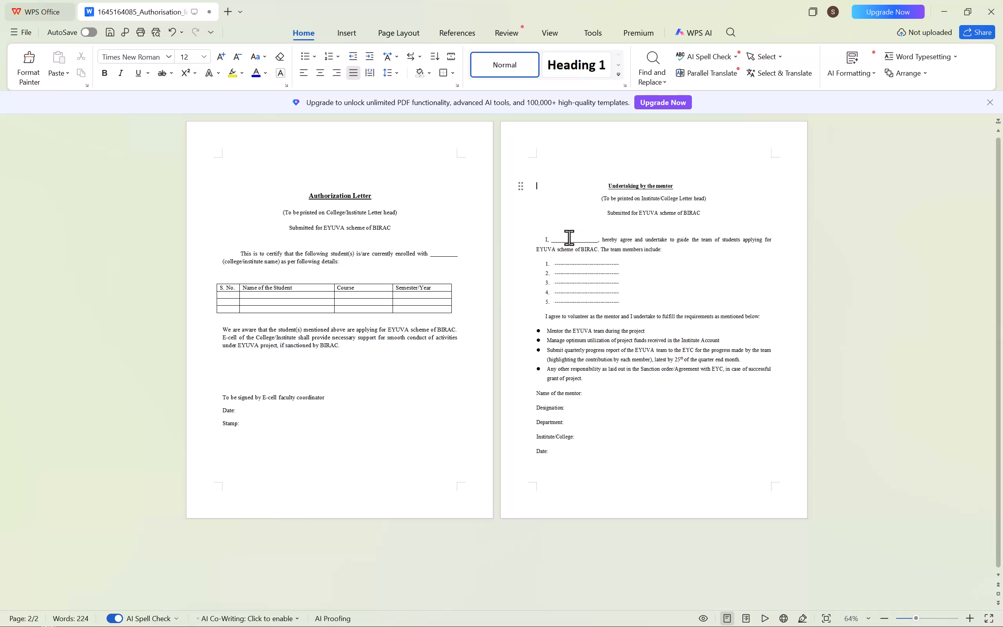
Enter the mentor's name with the title Dr. in the blank after "I," in the undertaking's opening sentence.
left_click(550, 237)
left_click(557, 235)
scroll(561, 237, "left", 1)
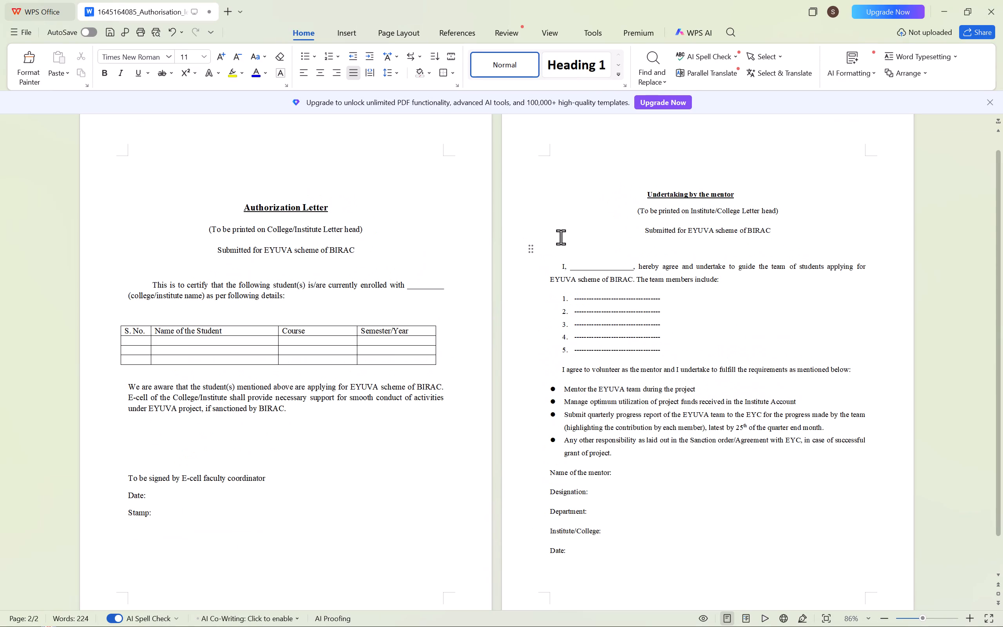
scroll(561, 237, "left", 1)
left_click(572, 267)
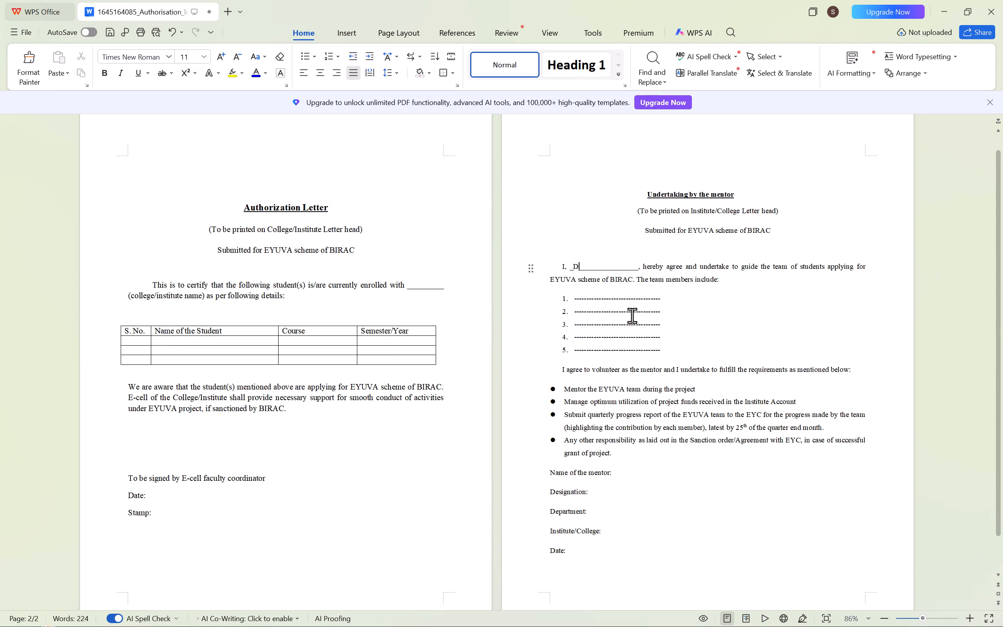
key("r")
key("BackSpace")
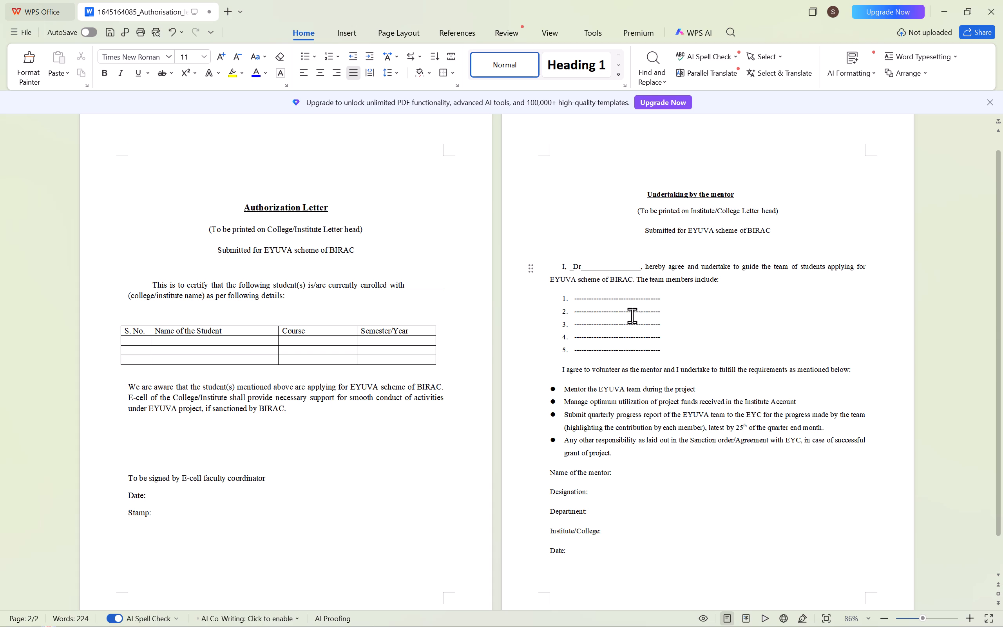
key("BackSpace")
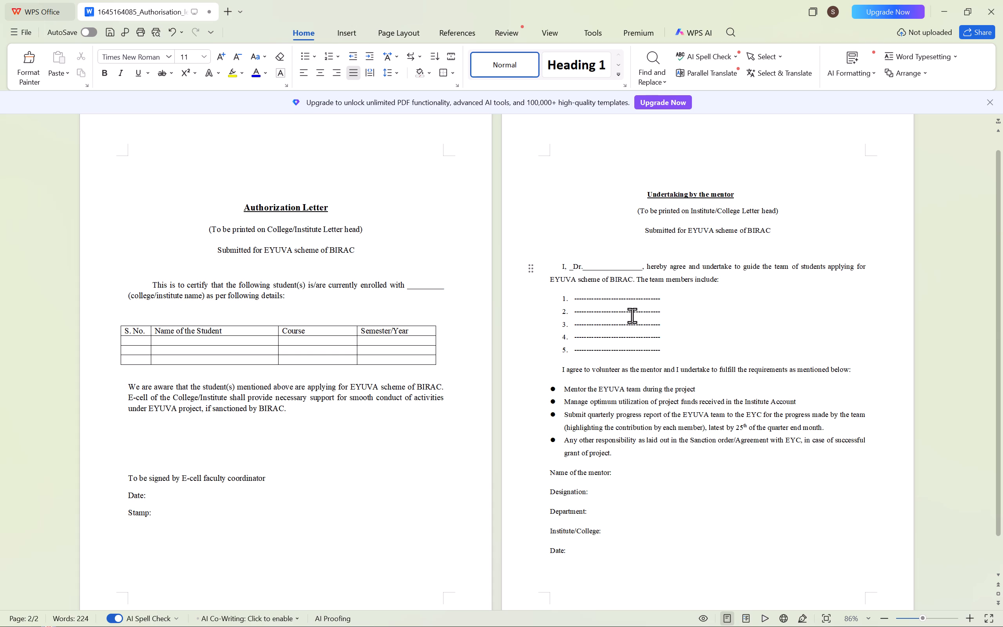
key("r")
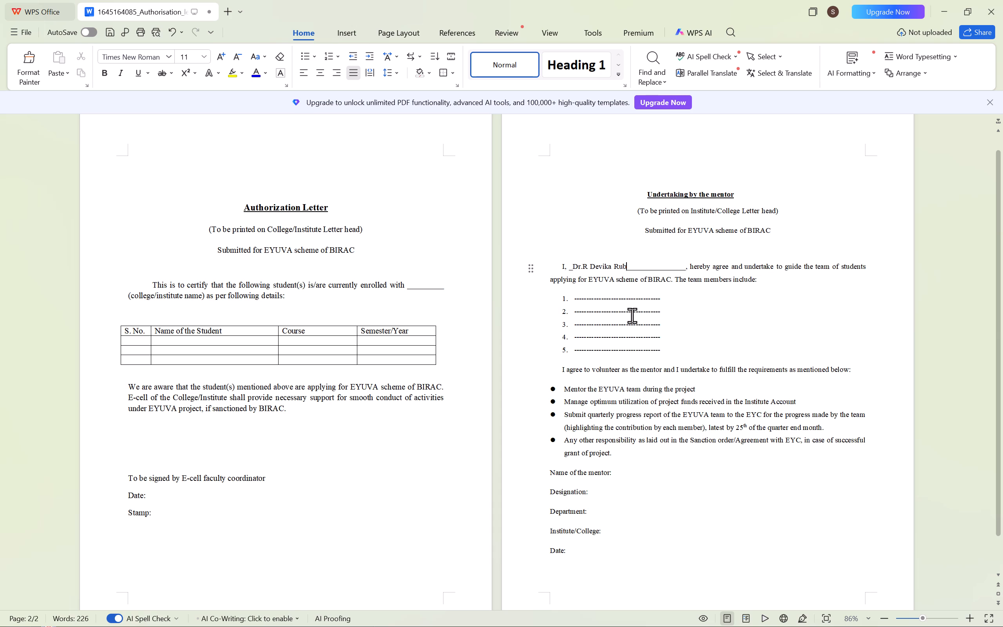
left_click(661, 263)
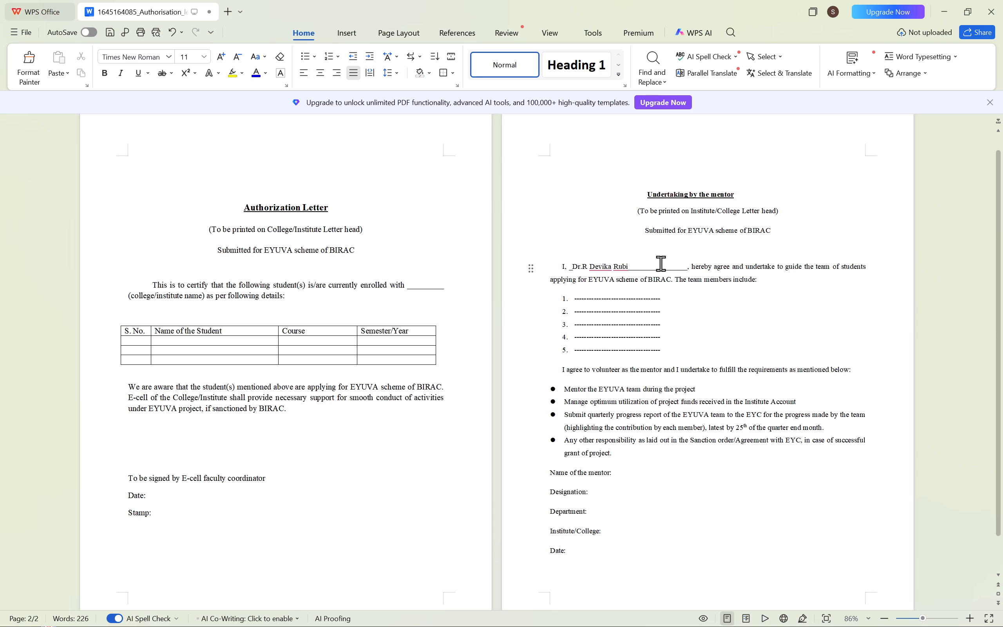
left_click(671, 278)
Underline the mentor's name in the opening sentence of the undertaking.
left_click_drag(571, 266, 585, 269)
left_click_drag(585, 269, 641, 264)
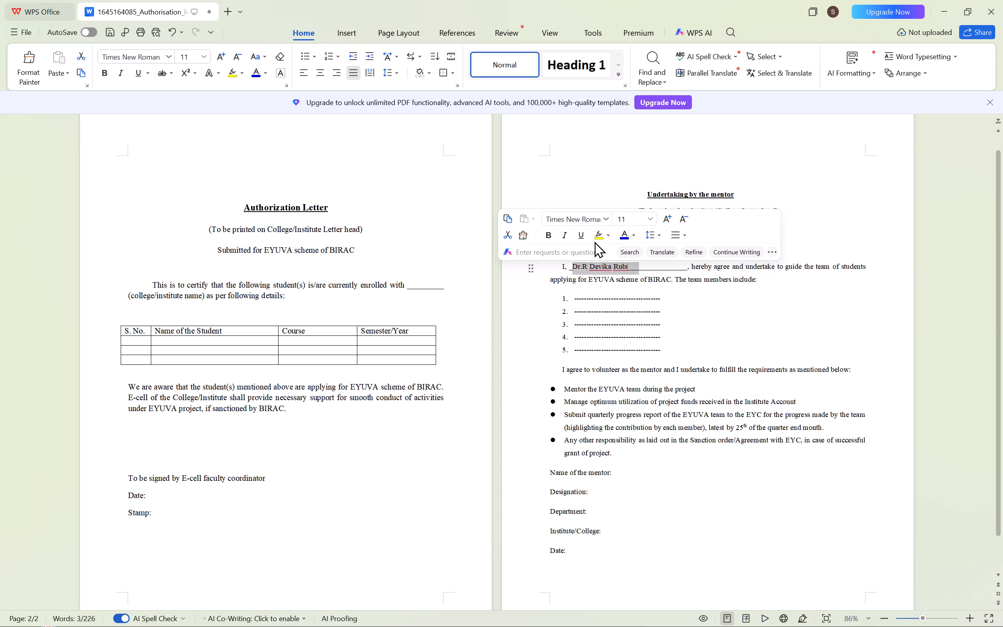
left_click(581, 236)
Delete the surplus blank-line underscores after the mentor's name so the comma follows it closely.
left_click(644, 267)
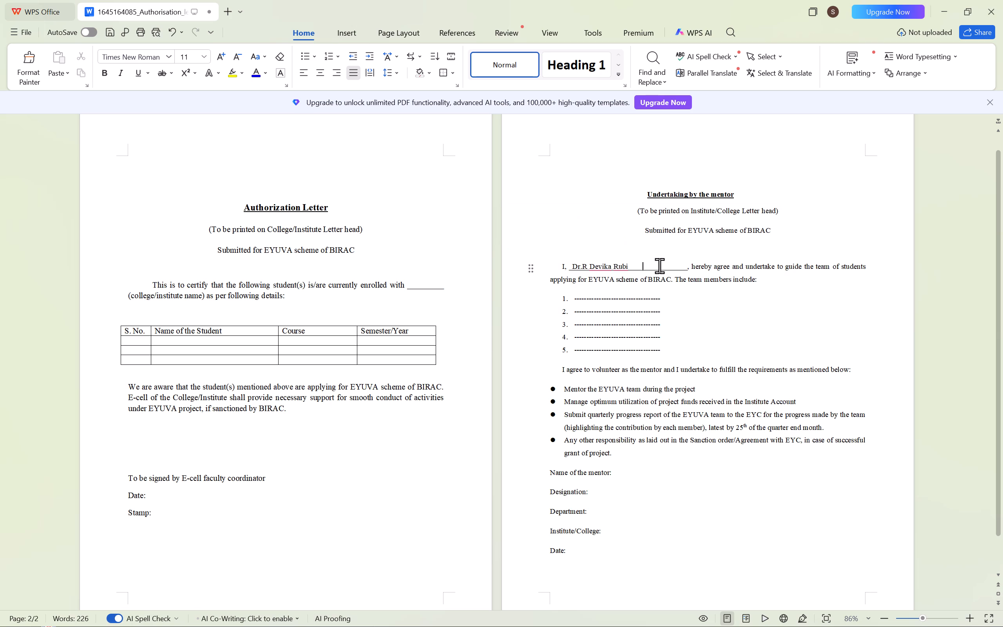
left_click(660, 266)
key("BackSpace")
key("BackSpace")
key("BackSpace")
key("BackSpace")
key("BackSpace")
key("BackSpace")
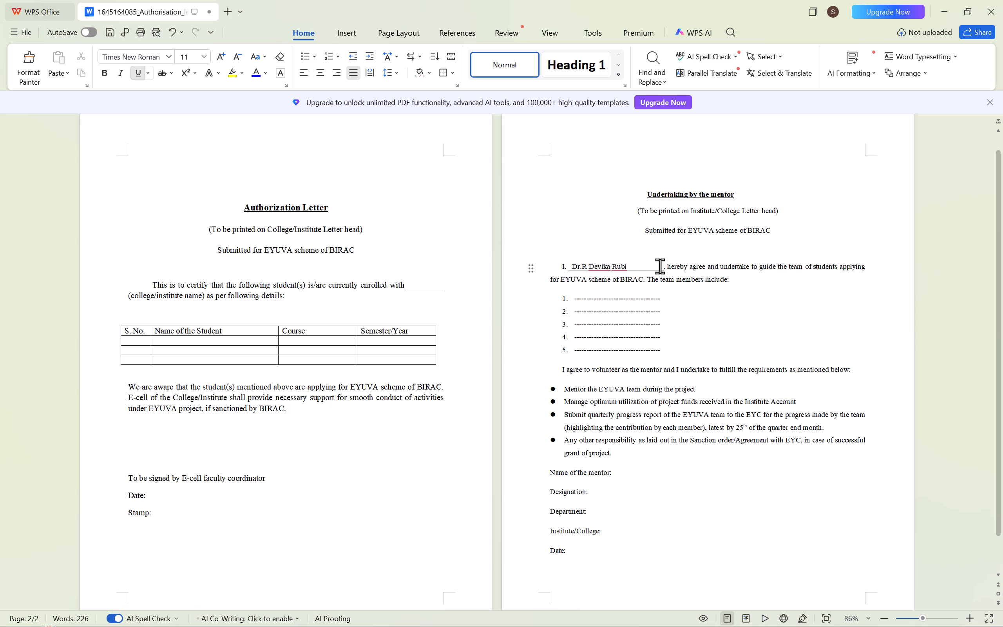
key("BackSpace")
key("BackSpace")
key("BackSpace")
key("Right")
key("Right")
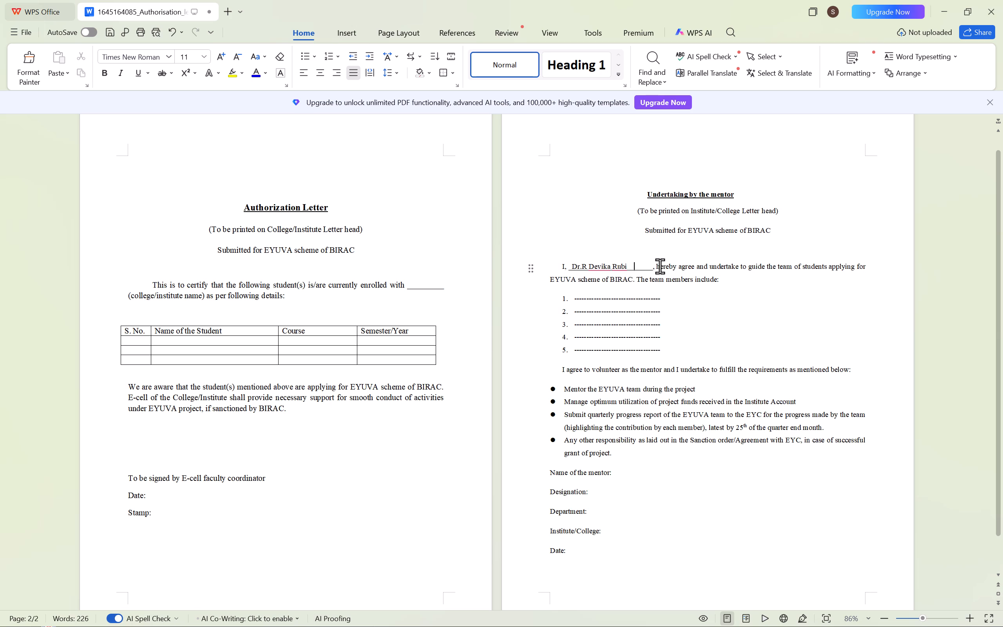
key("Right")
key("Right")
key("Right")
key("Right")
key("BackSpace")
key("BackSpace")
key("BackSpace")
key("BackSpace")
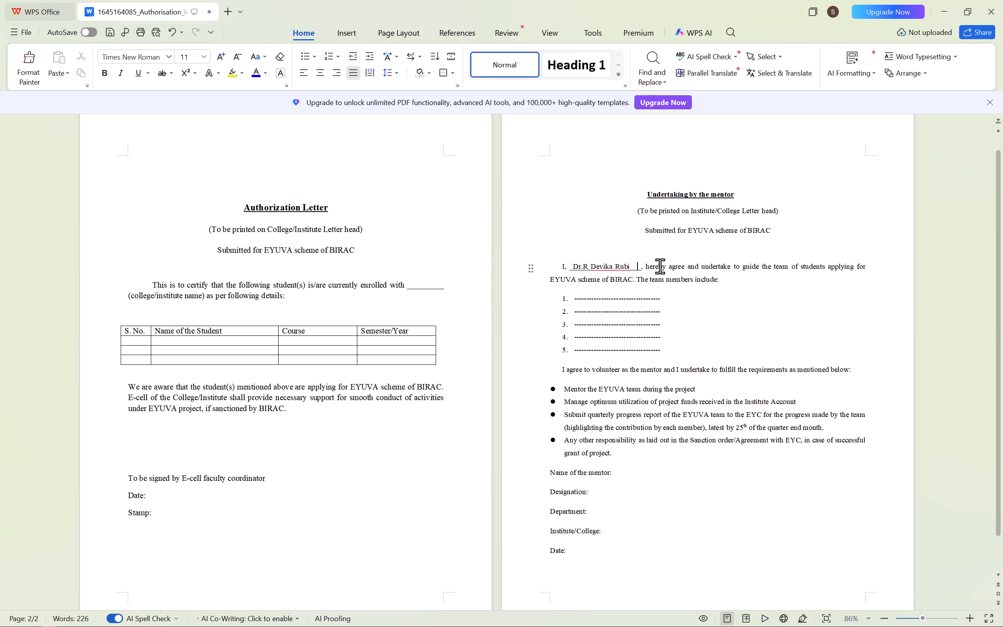
key("BackSpace")
key("BackSpace")
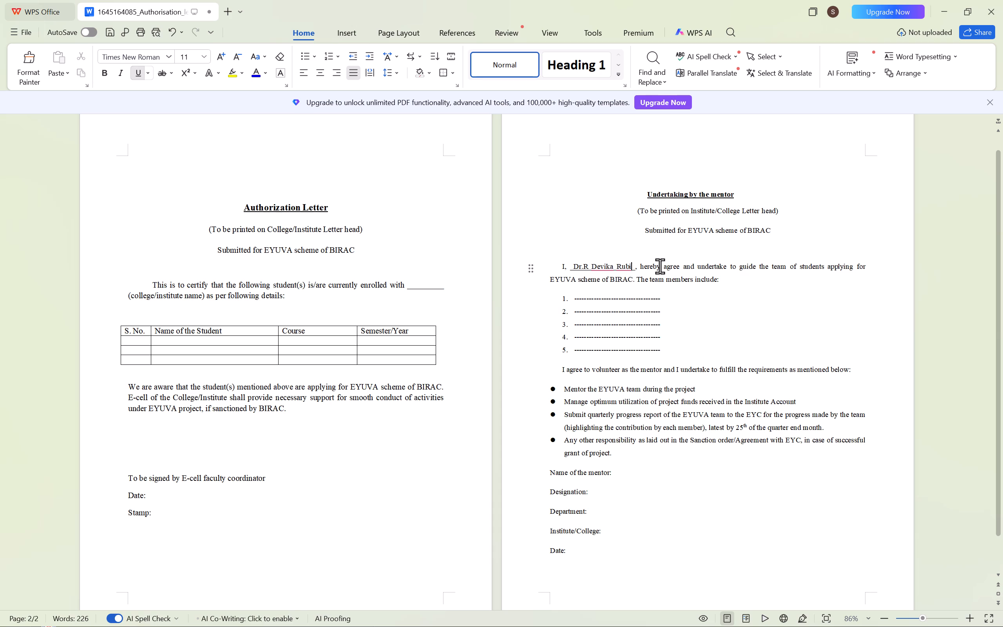
left_click(700, 310)
left_click(699, 310)
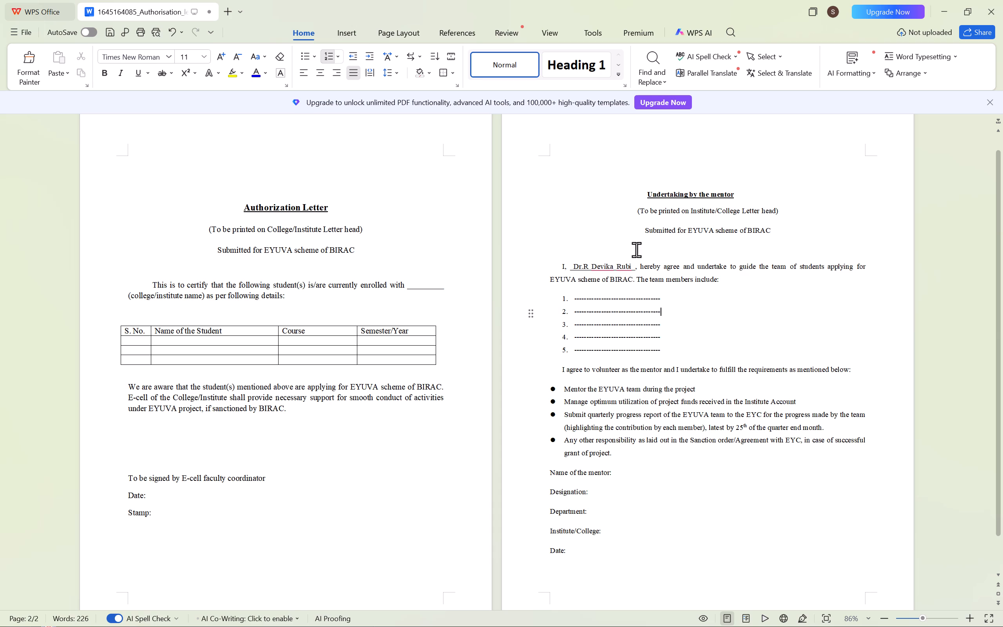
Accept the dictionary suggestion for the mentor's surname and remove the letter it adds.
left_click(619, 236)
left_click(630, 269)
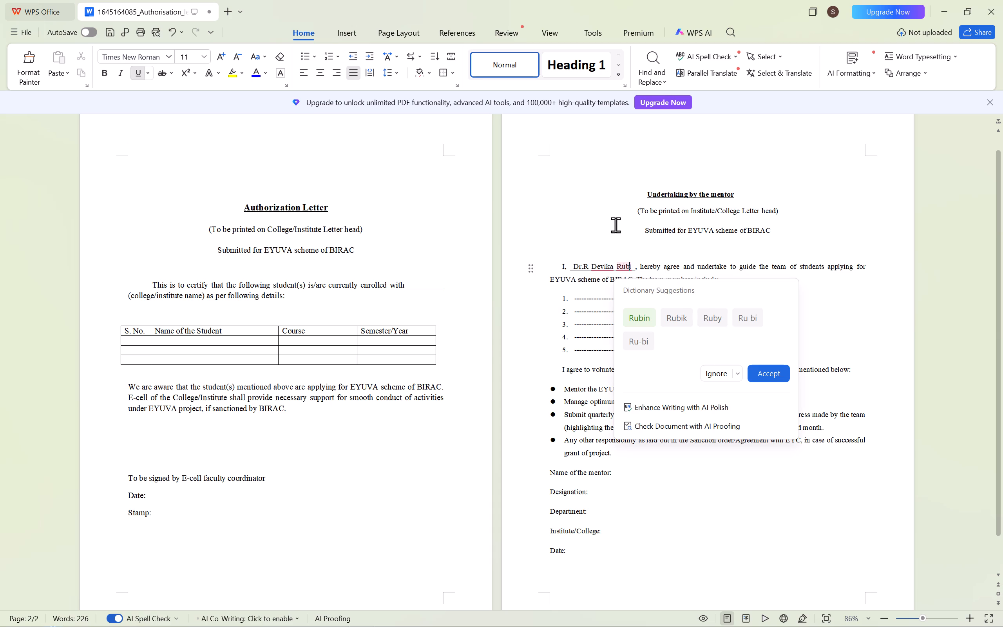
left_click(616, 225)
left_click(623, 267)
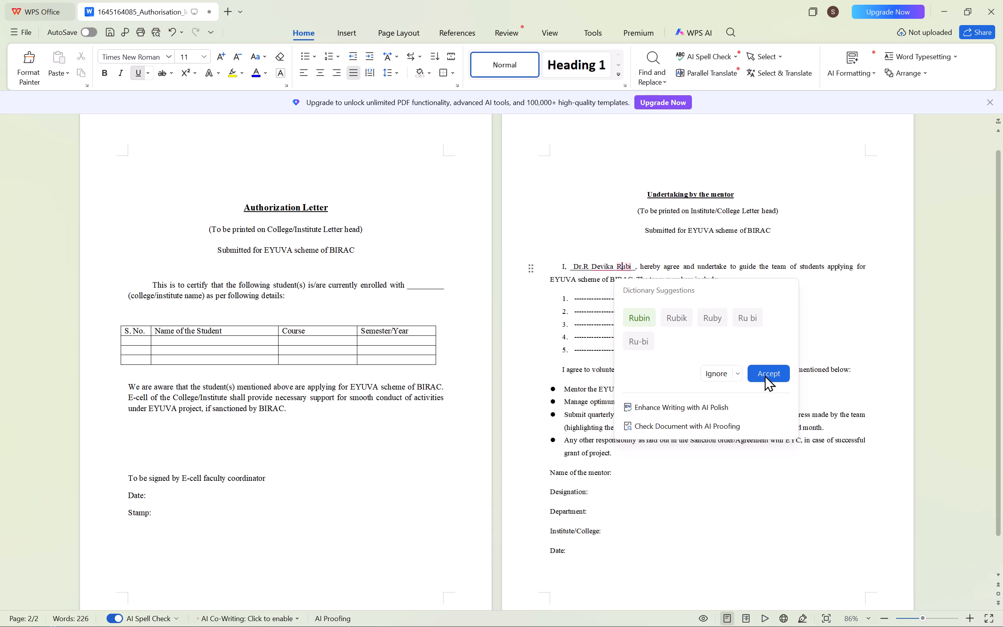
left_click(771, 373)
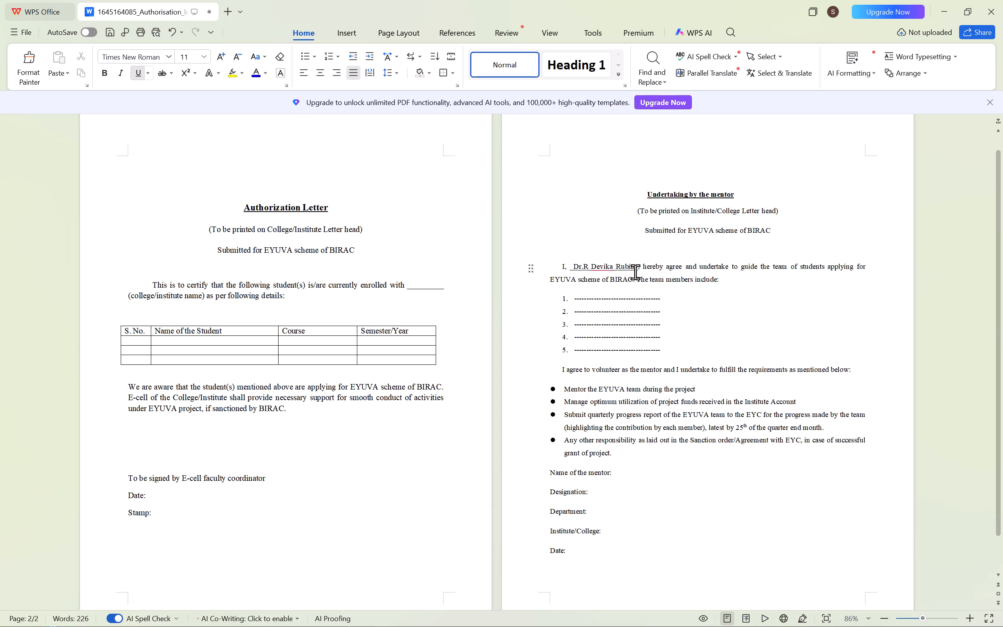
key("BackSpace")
Replace the dashed placeholder of item 1 in the team member list with the first student's name.
left_click(720, 296)
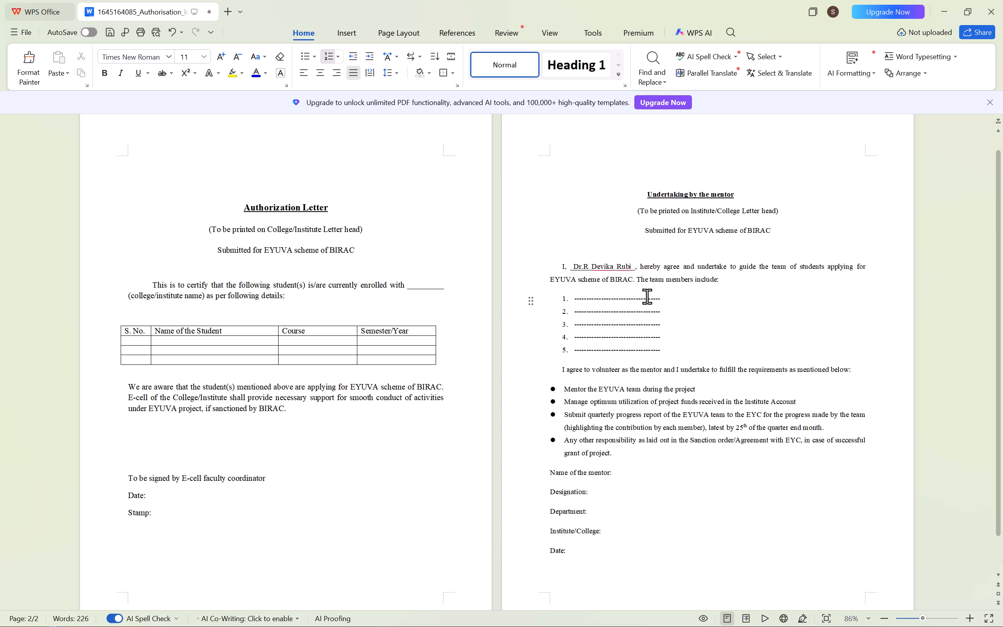
left_click(623, 297)
left_click_drag(665, 298, 599, 297)
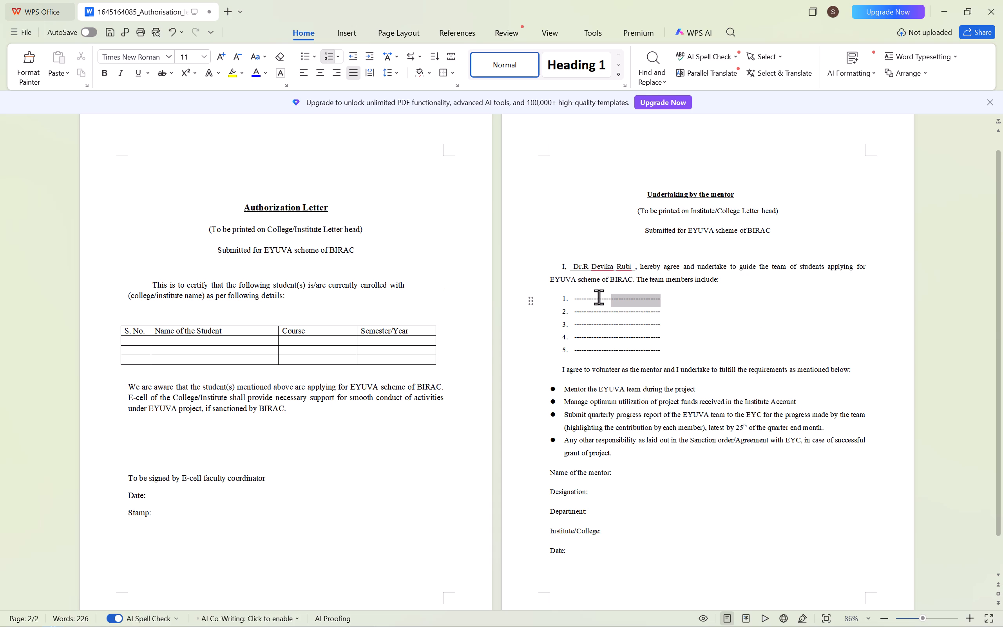
left_click_drag(599, 297, 574, 297)
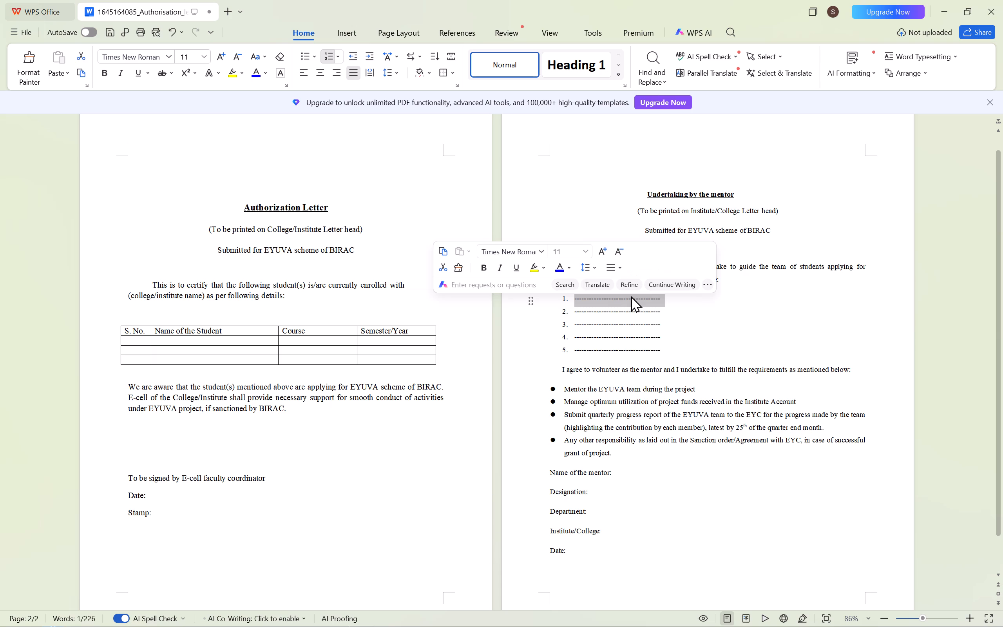
key("BackSpace")
key("Return")
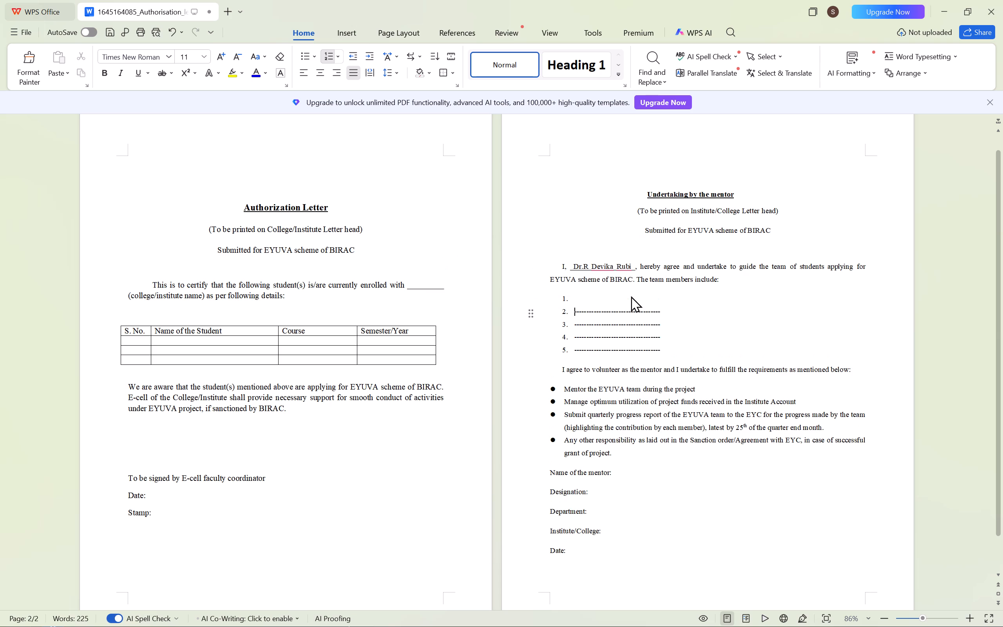
left_click(591, 296)
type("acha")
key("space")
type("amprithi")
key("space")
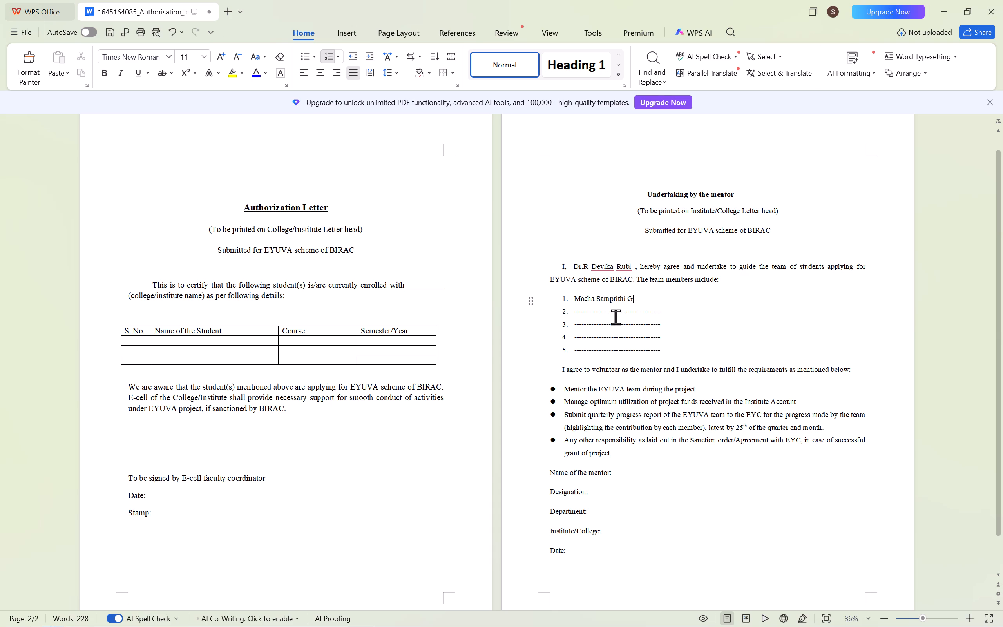
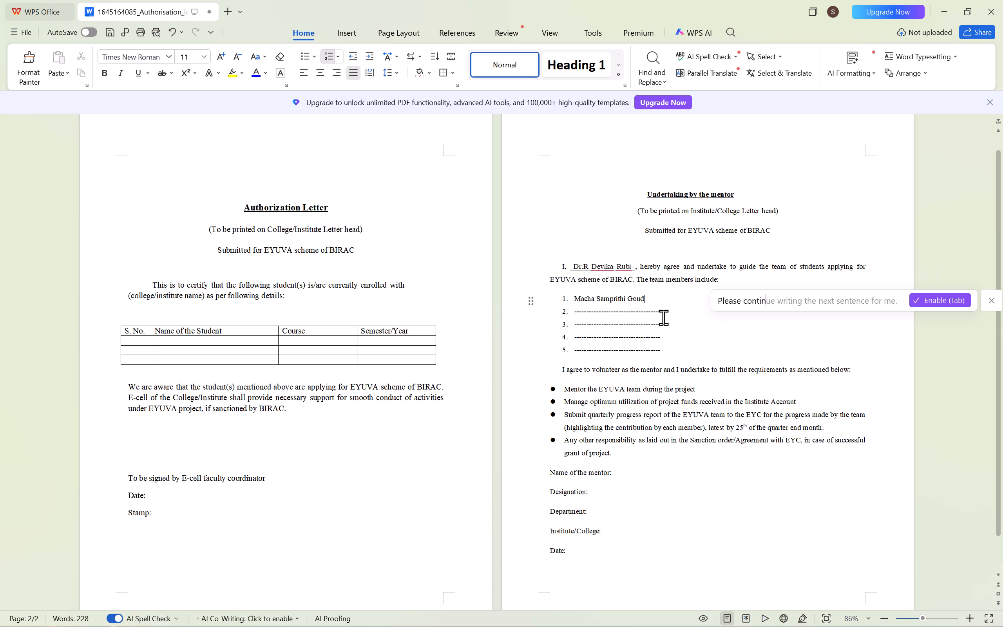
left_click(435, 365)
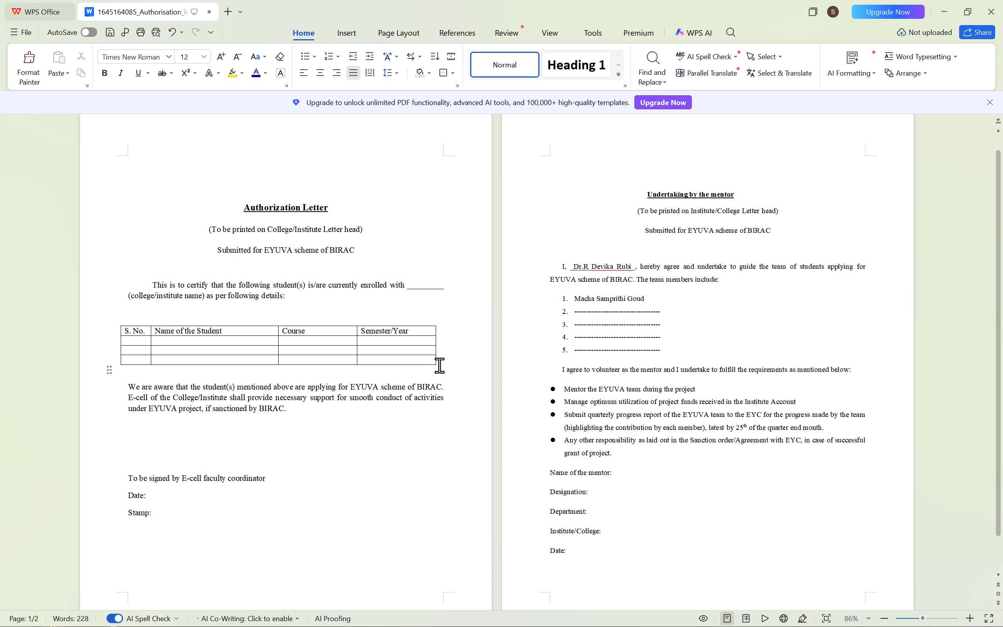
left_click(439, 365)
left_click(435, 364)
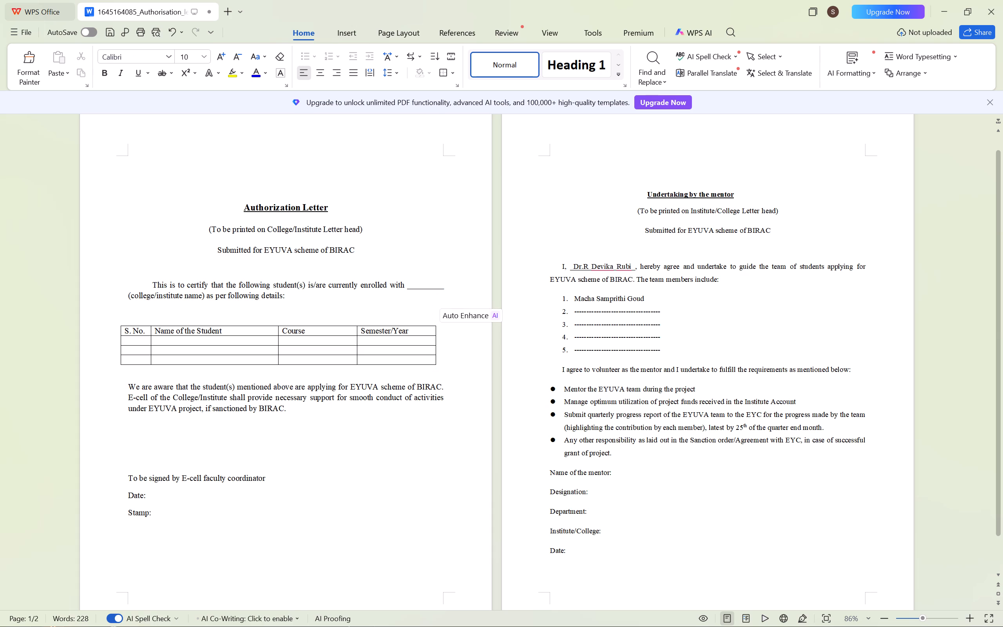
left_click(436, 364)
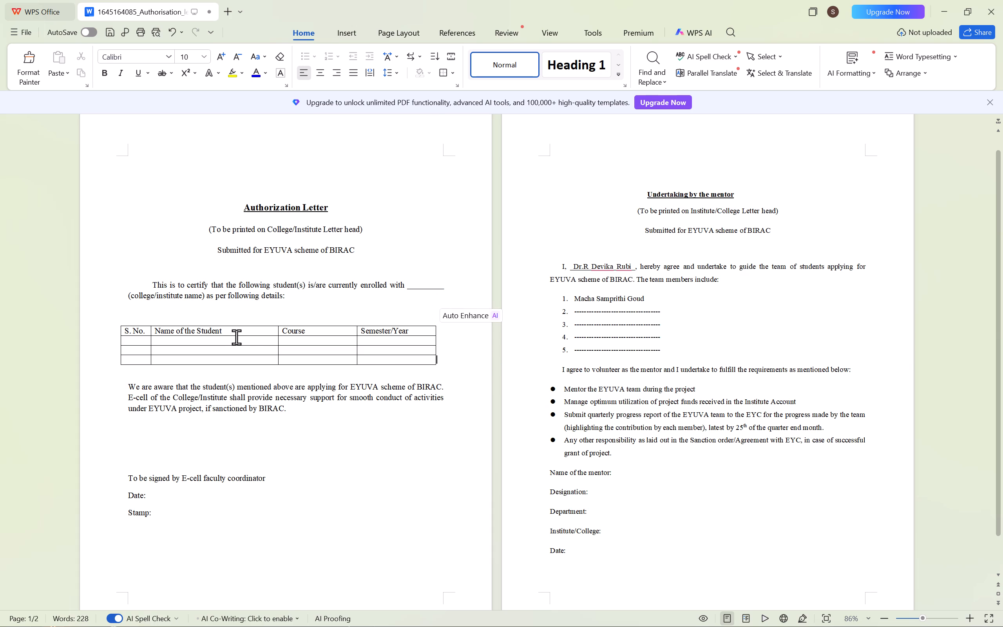
Fill the authorization letter table's first empty row with serial number 1 and the first student's name, spelled as in the undertaking.
left_click(235, 339)
left_click(147, 340)
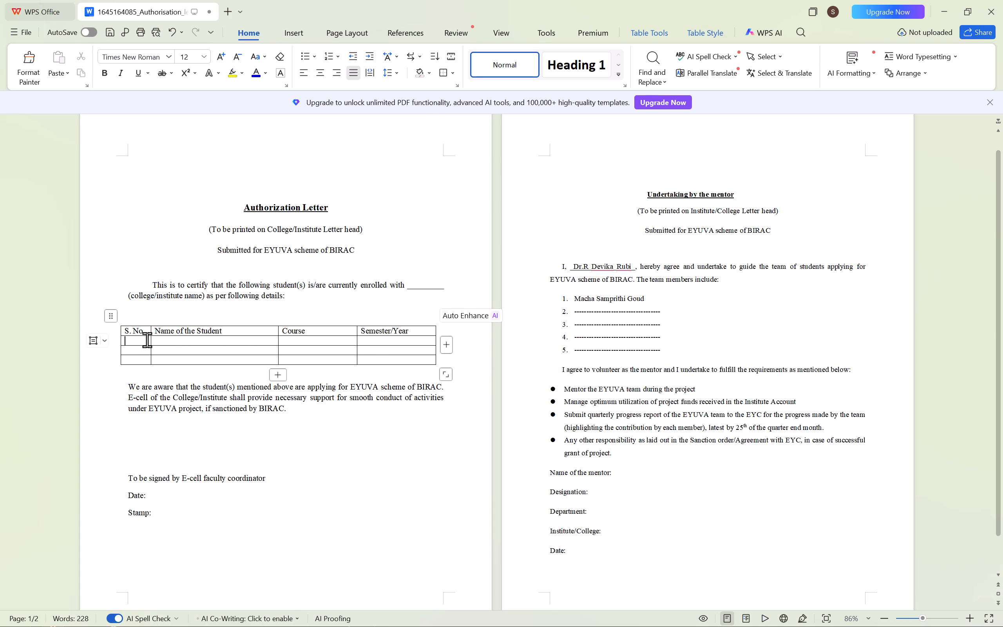
key("1")
left_click(173, 339)
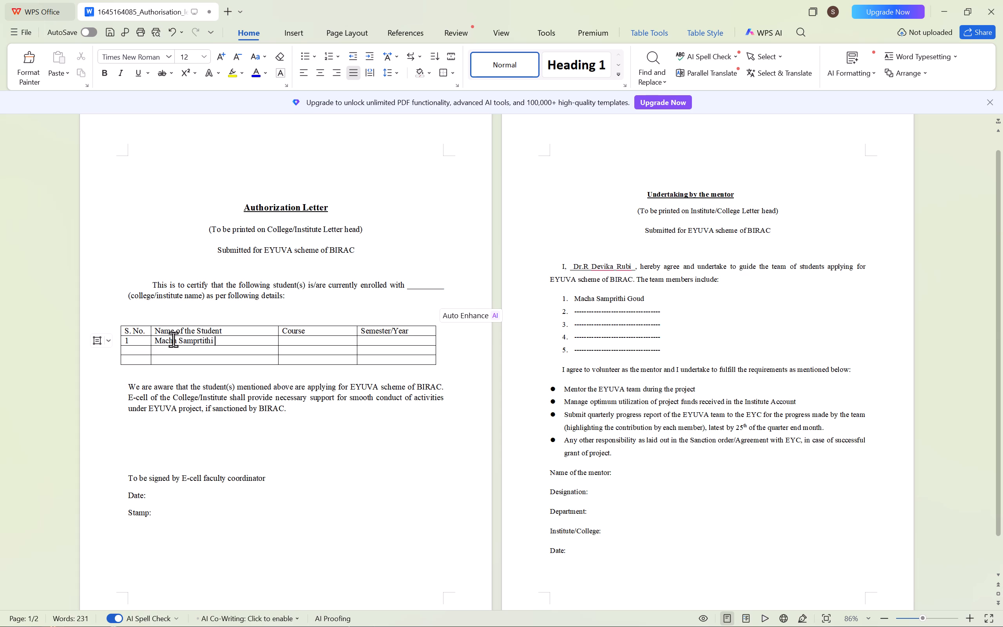
key("Left")
key("Left")
key("Left")
key("Left")
key("Left")
key("BackSpace")
key("Right")
key("Right")
key("Right")
key("Right")
key("Right")
key("Right")
left_click(217, 339)
Enter "III Year" in the first student's Semester/Year cell and indent it with four leading spaces.
left_click(371, 342)
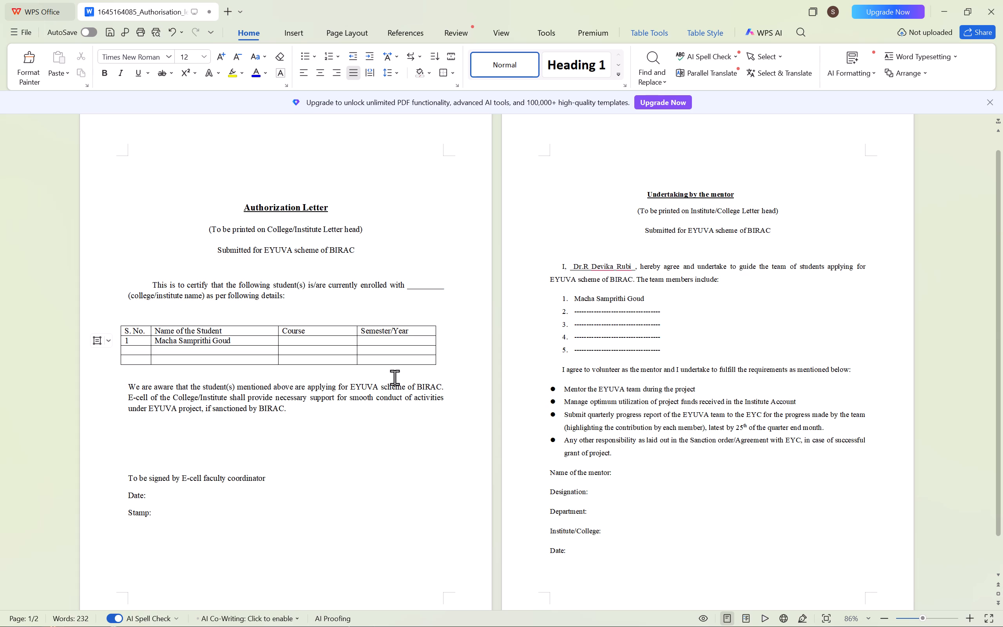
type("III")
key("space")
left_click(363, 340)
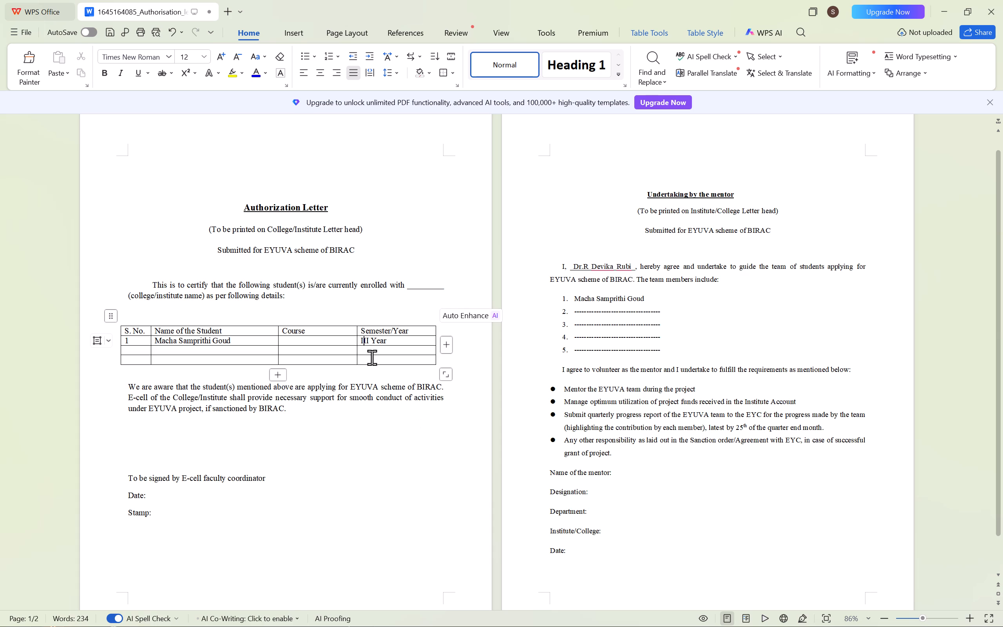
left_click(361, 341)
key("space")
key("space")
key("space")
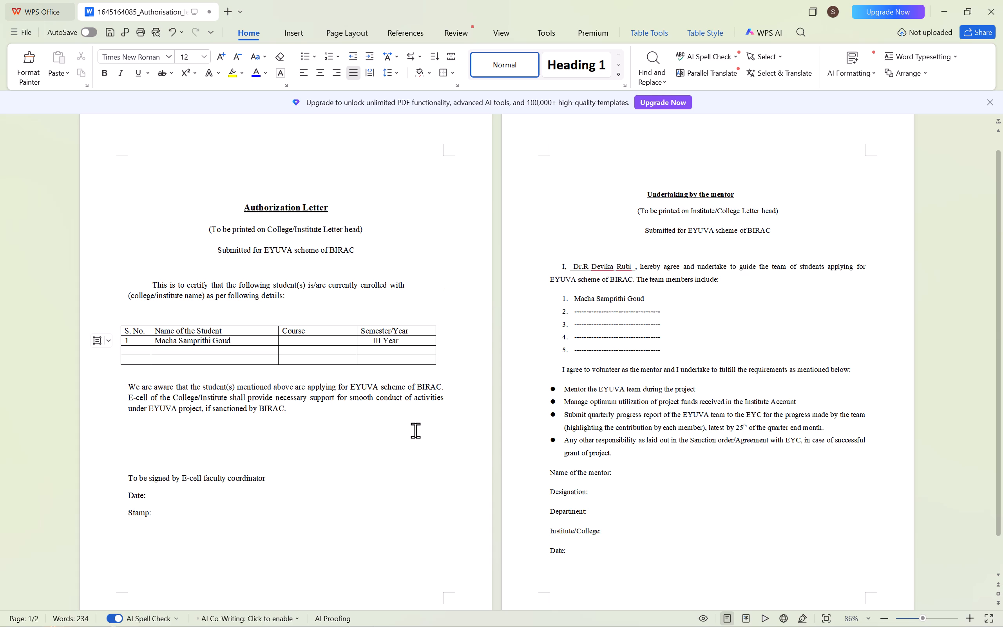
key("space")
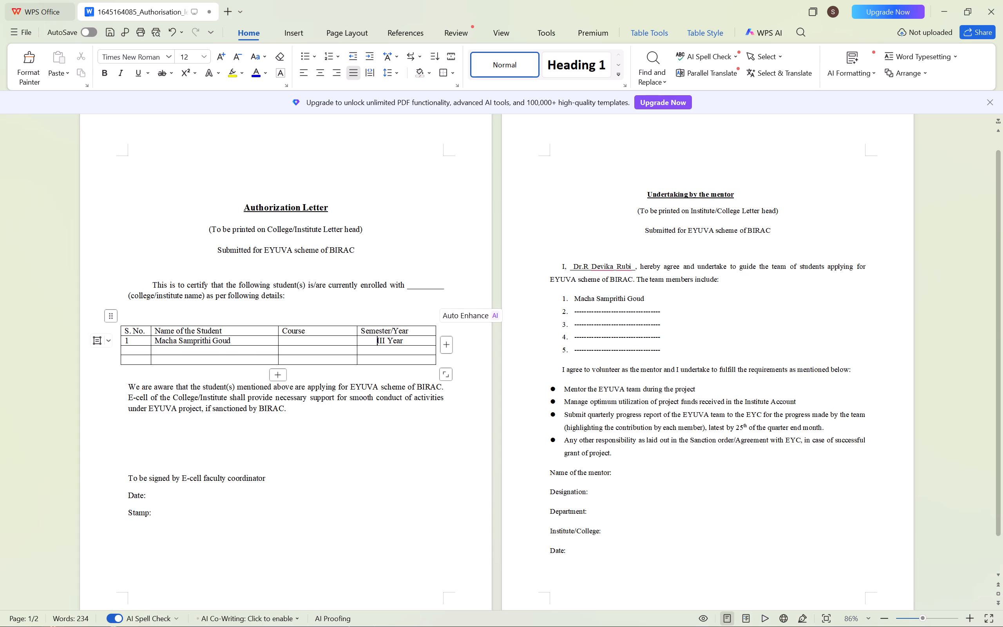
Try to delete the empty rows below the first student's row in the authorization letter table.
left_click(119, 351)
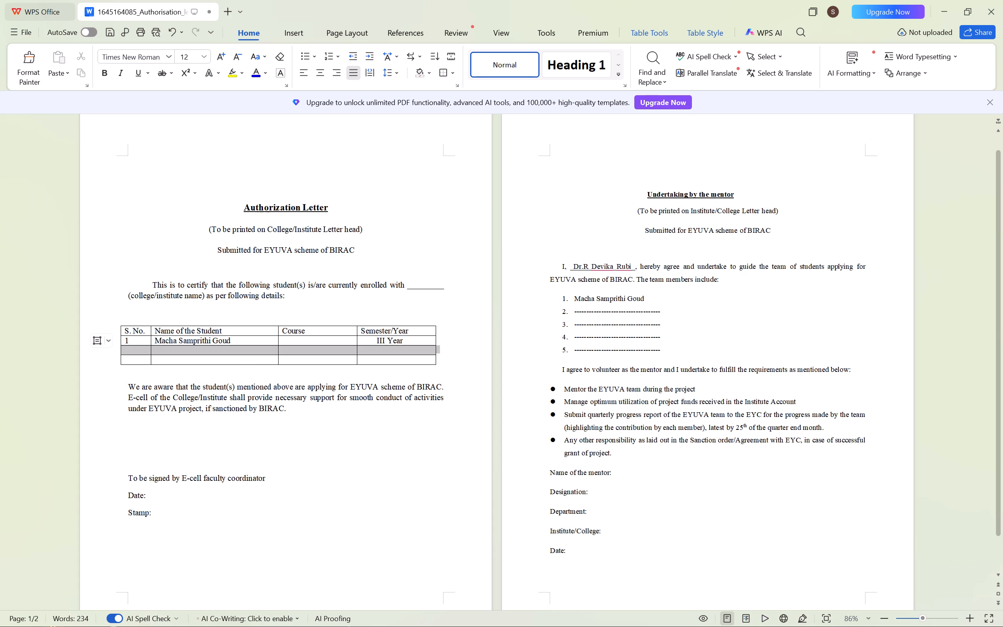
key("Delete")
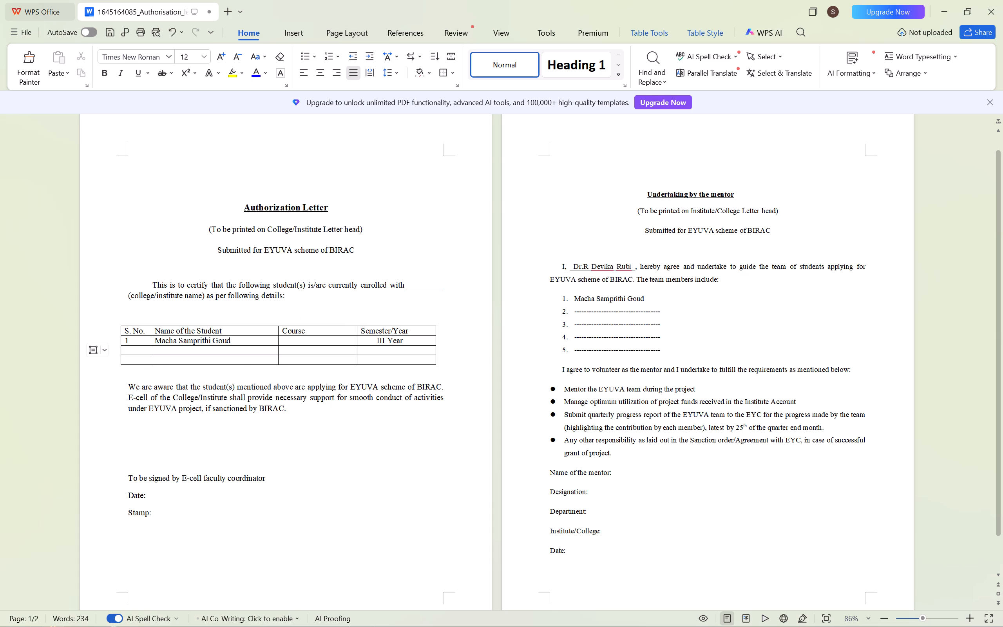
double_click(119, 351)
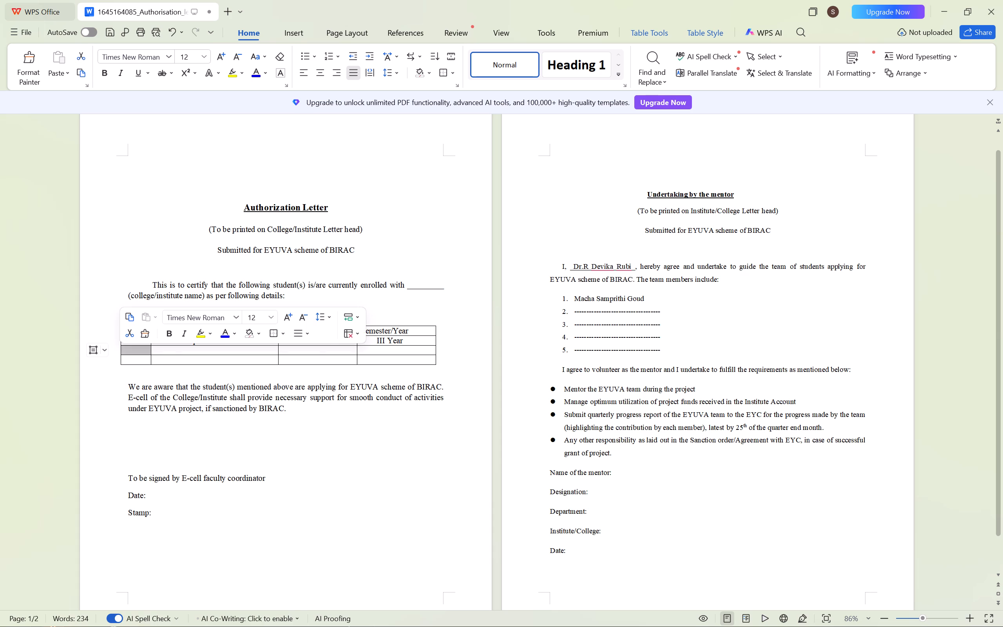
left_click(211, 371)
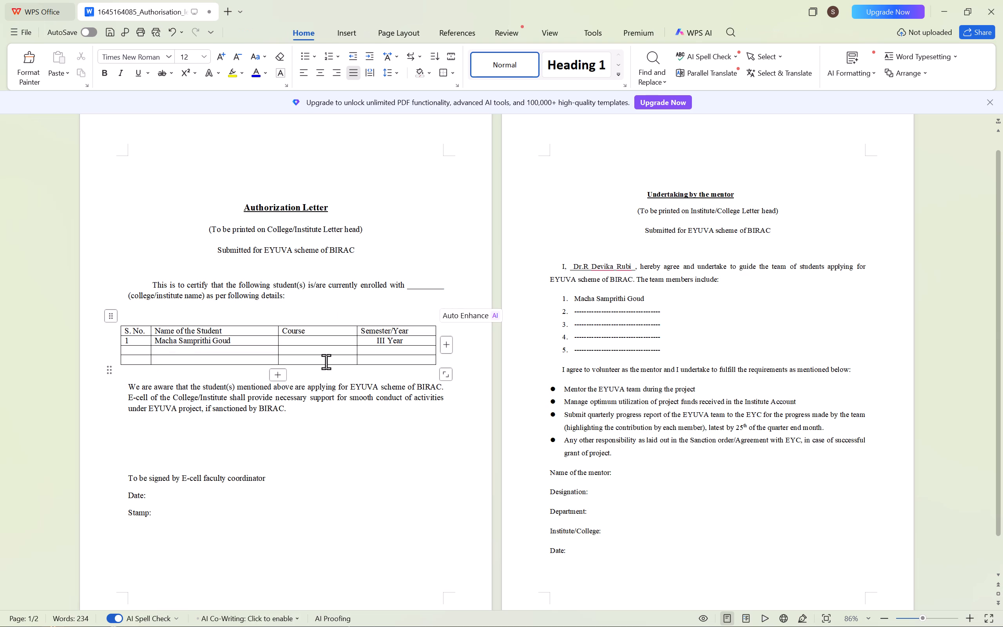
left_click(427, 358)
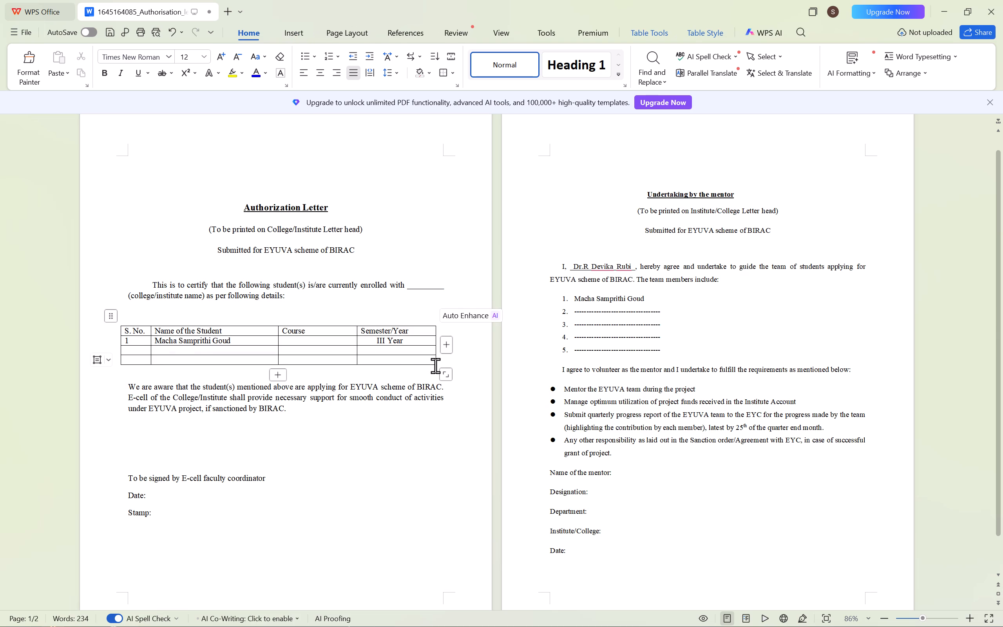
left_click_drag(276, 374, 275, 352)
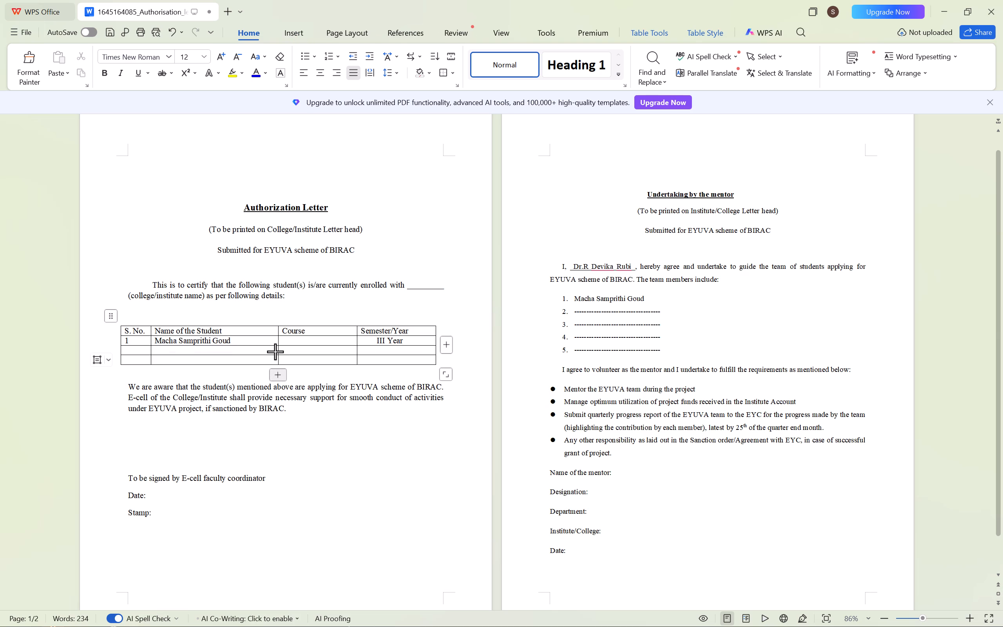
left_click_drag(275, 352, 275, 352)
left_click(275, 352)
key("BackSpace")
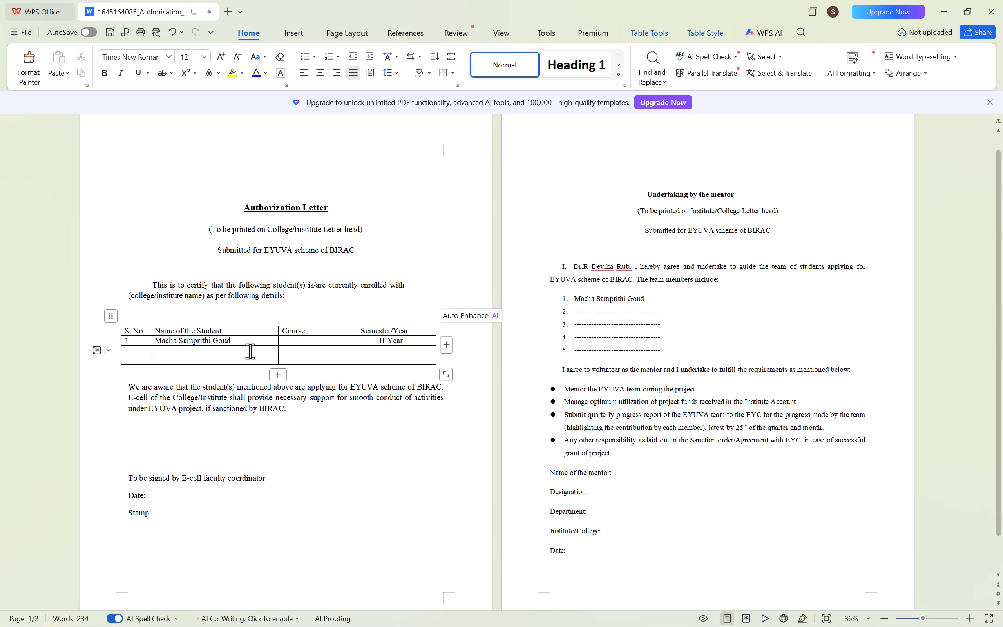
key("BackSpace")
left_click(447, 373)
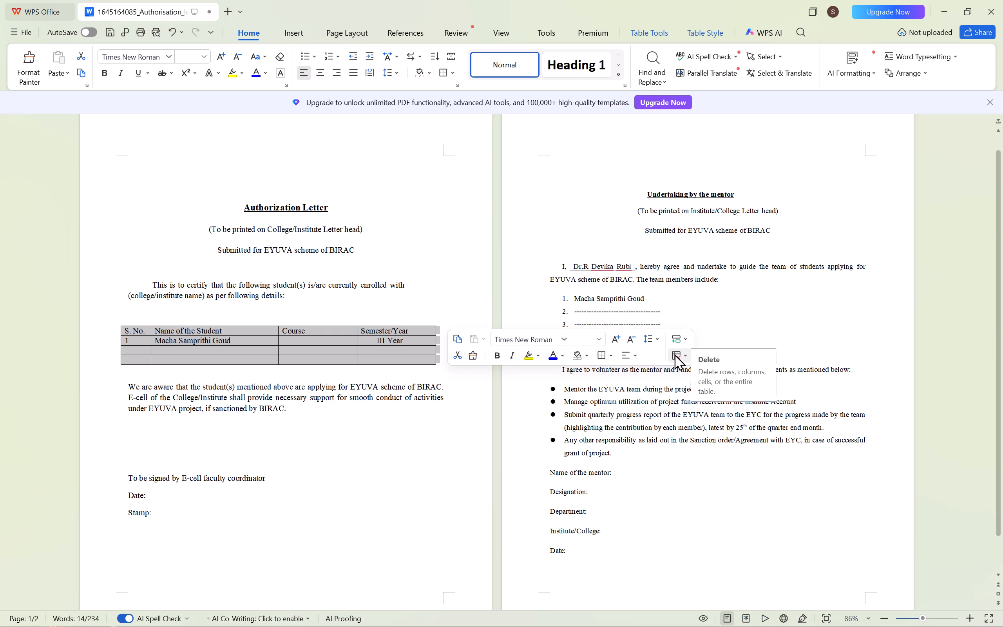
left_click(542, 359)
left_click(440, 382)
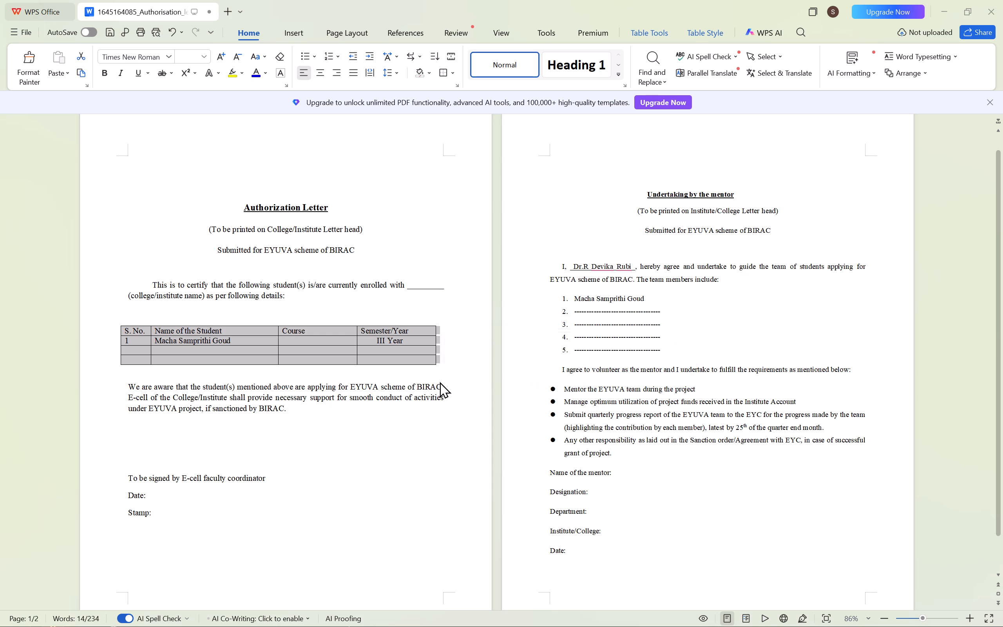
Delete the cells of the two empty rows below the first student's row, using the Shift cells left option.
left_click_drag(443, 362, 373, 353)
left_click(601, 337)
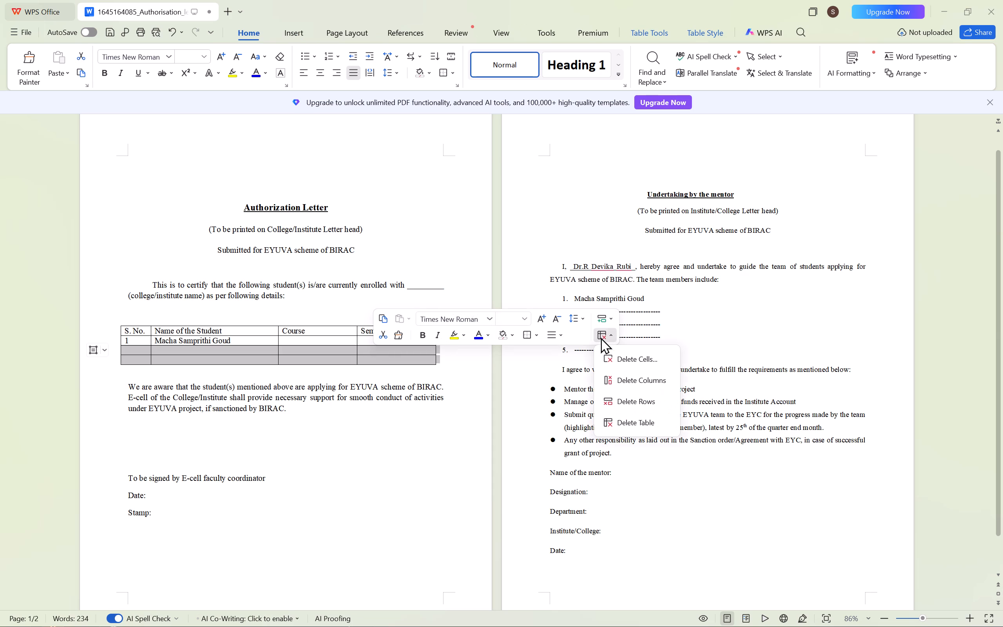
left_click(613, 357)
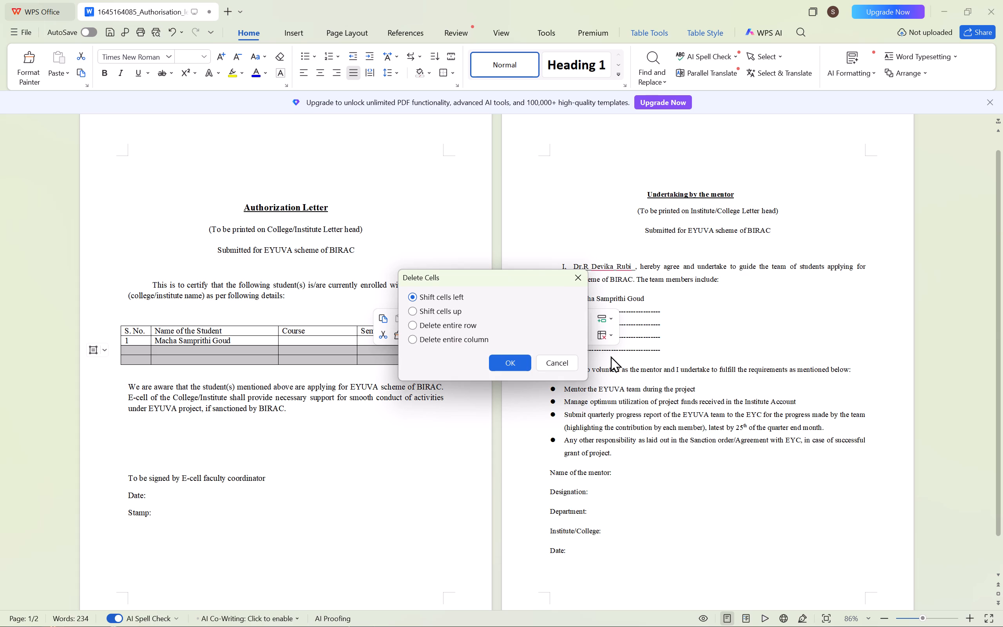
left_click(519, 360)
left_click(444, 442)
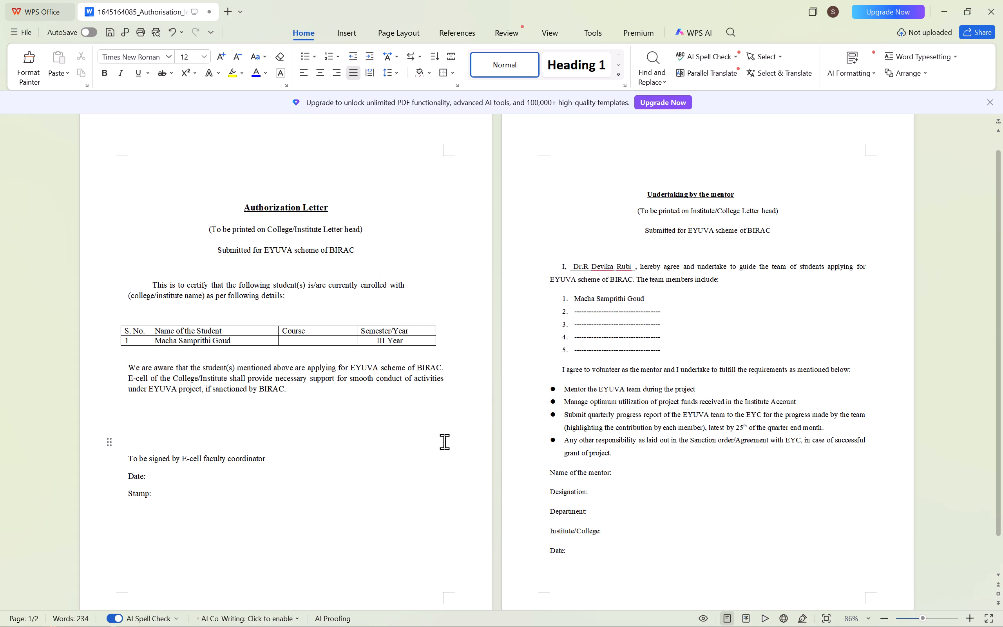
Capture a screen snip of the whole Authorization Letter page.
key("shift+super+s")
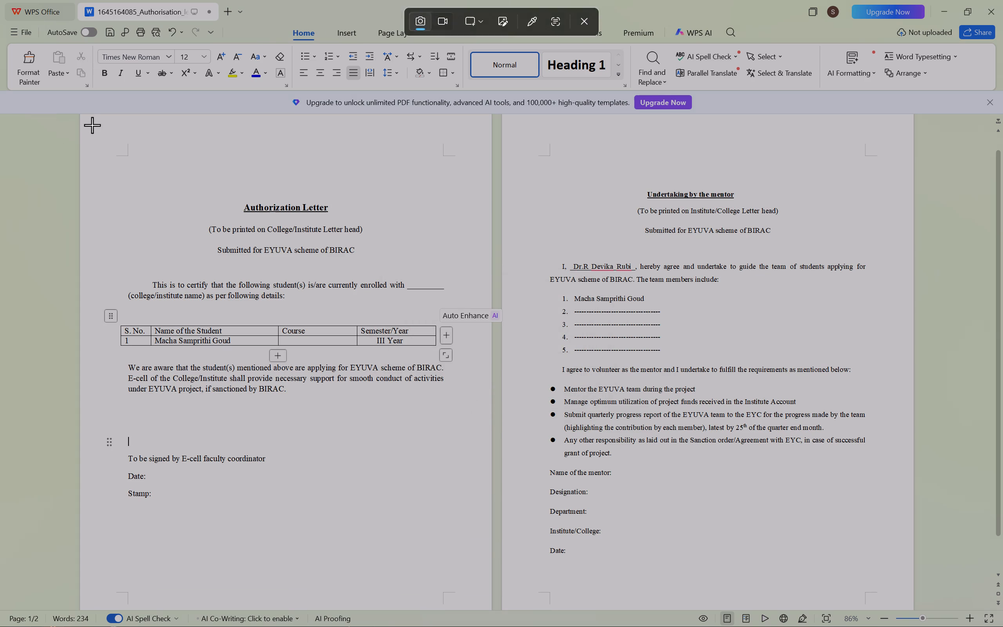
left_click_drag(80, 112, 493, 626)
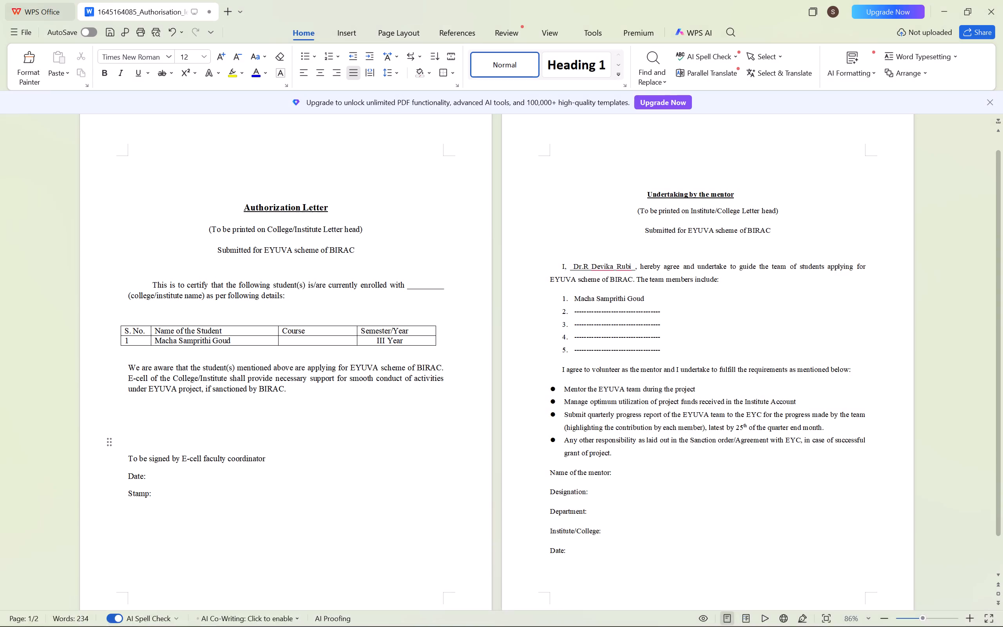
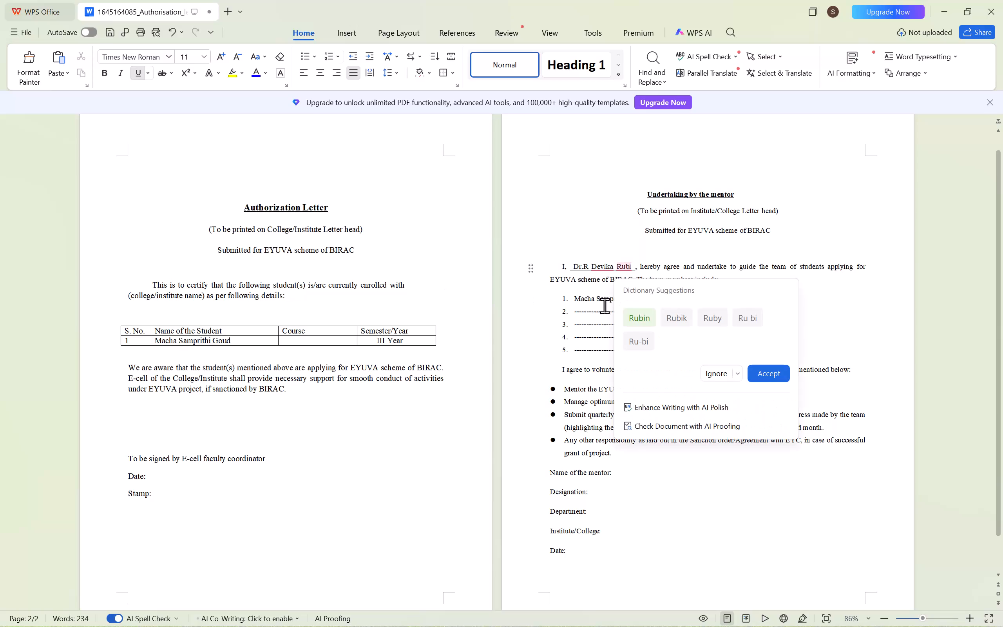
Replace the dashed placeholder in item 2 of the mentor undertaking's team list with the second member's full name.
left_click(588, 317)
left_click_drag(666, 312, 573, 313)
key("BackSpace")
key("Return")
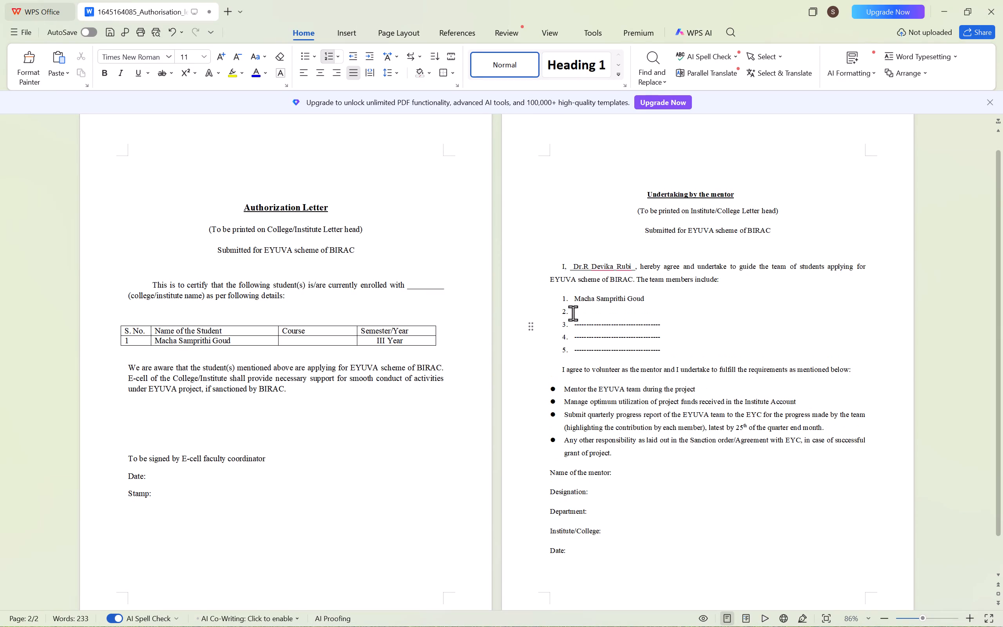
left_click(573, 313)
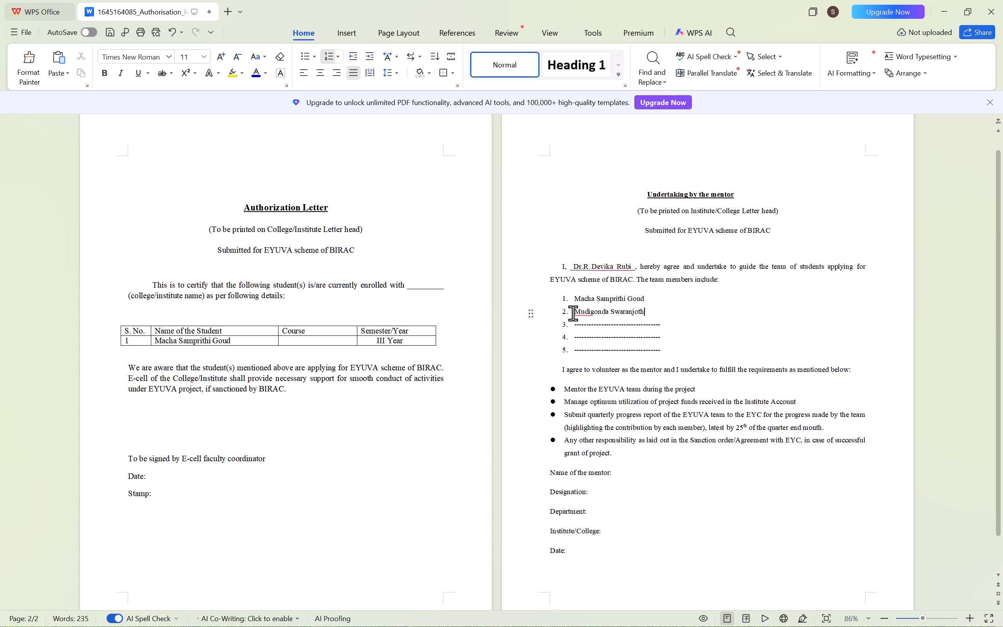
key("BackSpace")
key("BackSpace")
key("BackSpace")
key("BackSpace")
type("jith")
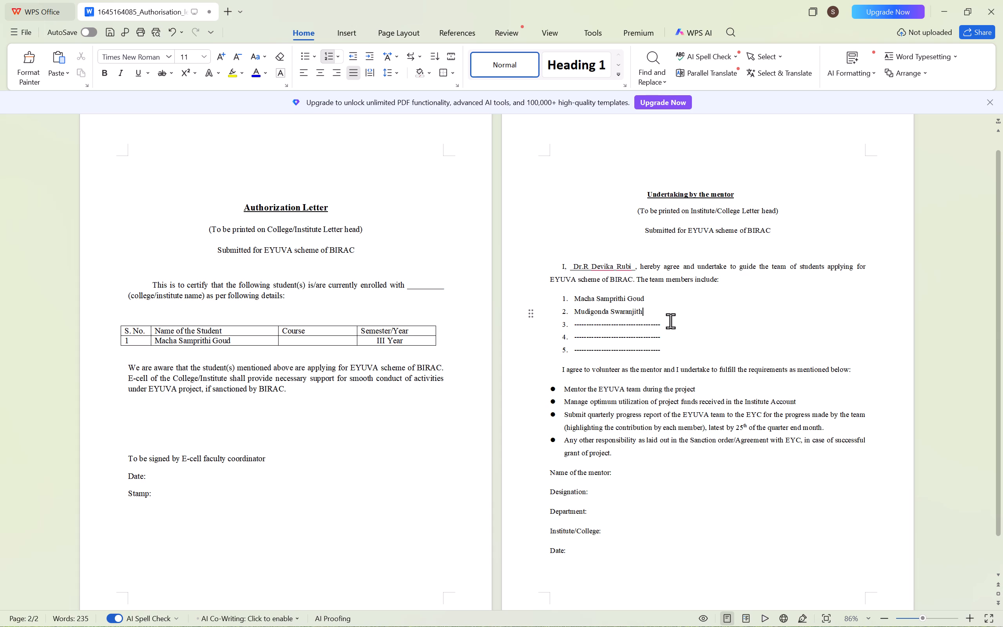
Replace the dashed placeholder in item 3 of the team list with the third member's full name.
left_click(670, 321)
key("BackSpace")
key("BackSpace")
key("BackSpace")
key("BackSpace")
key("BackSpace")
key("BackSpace")
key("BackSpace")
key("BackSpace")
key("BackSpace")
key("BackSpace")
key("BackSpace")
key("BackSpace")
key("BackSpace")
key("BackSpace")
key("BackSpace")
key("BackSpace")
key("BackSpace")
key("BackSpace")
key("BackSpace")
key("BackSpace")
key("BackSpace")
key("BackSpace")
key("BackSpace")
key("BackSpace")
key("BackSpace")
key("BackSpace")
key("BackSpace")
key("BackSpace")
key("BackSpace")
key("BackSpace")
key("BackSpace")
key("BackSpace")
key("BackSpace")
key("BackSpace")
key("BackSpace")
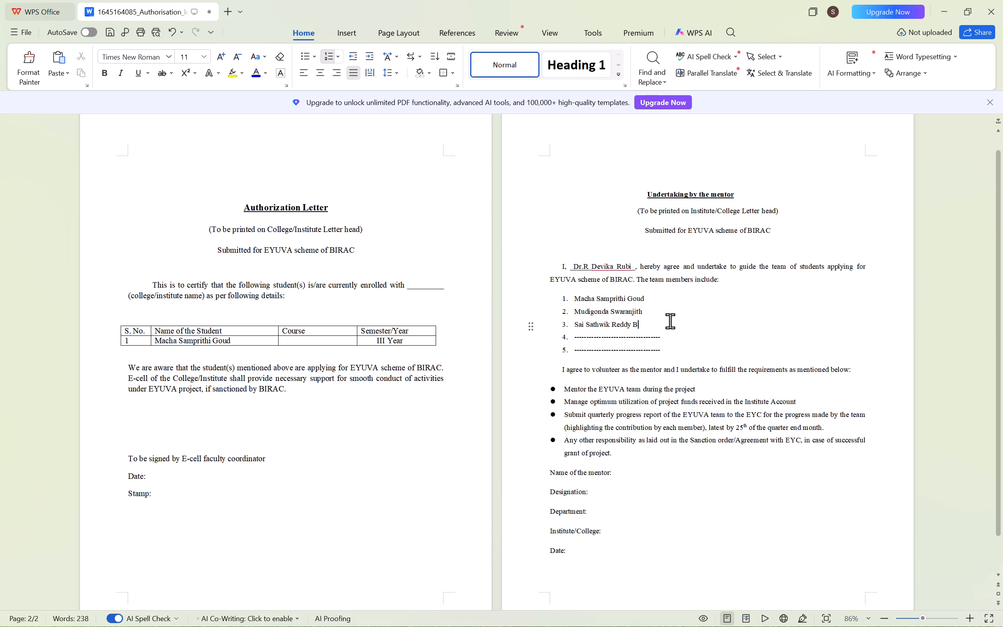
Replace the dashed placeholder in item 4 of the team list with the fourth member's full name.
left_click_drag(665, 337, 586, 335)
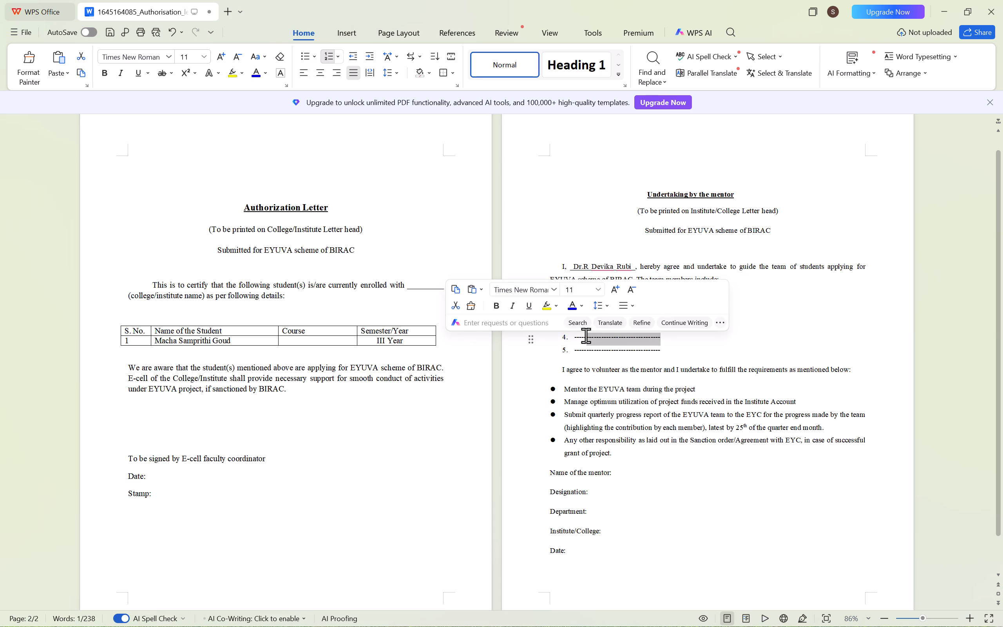
key("BackSpace")
key("BackSpace")
key("BackSpace")
key("BackSpace")
key("BackSpace")
key("BackSpace")
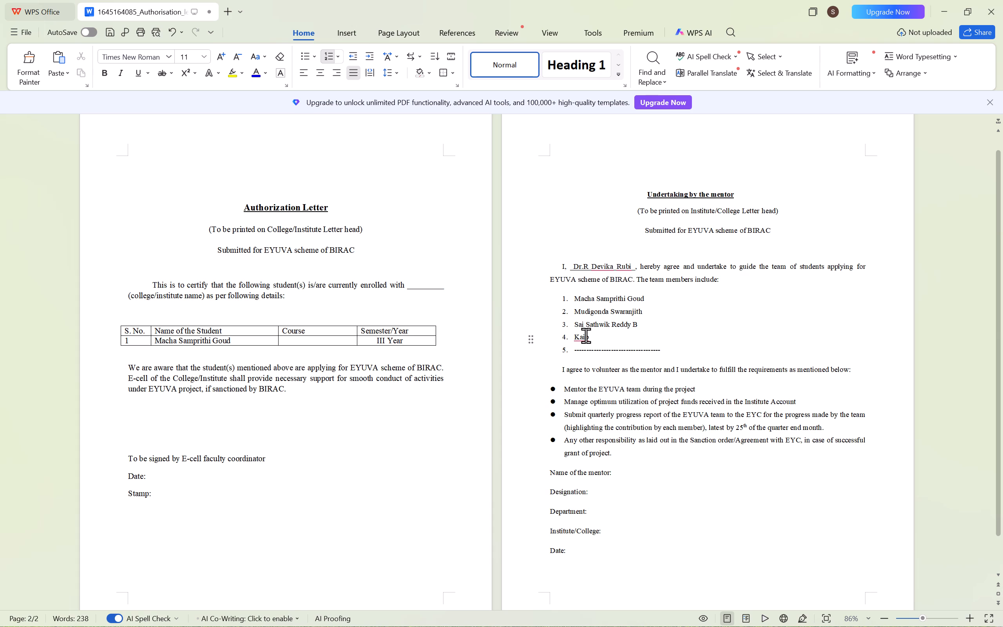
type("u")
key("space")
type("dr")
key("BackSpace")
key("BackSpace")
Replace the dashed placeholder in item 5 of the team list with the fifth member's full name.
key("Down")
left_click_drag(675, 350, 603, 350)
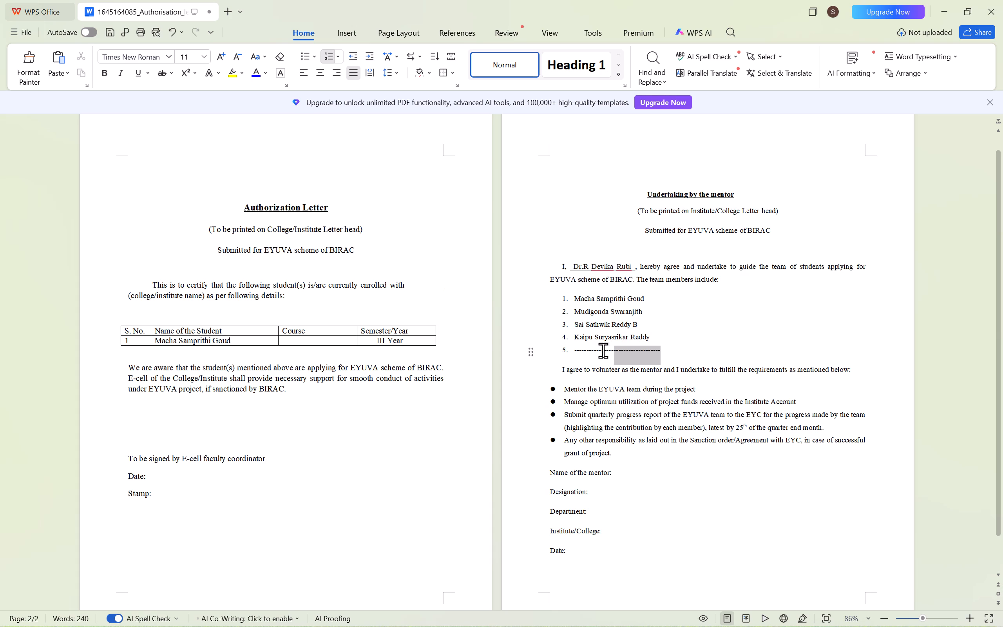
left_click_drag(603, 350, 578, 347)
key("BackSpace")
key("BackSpace")
key("BackSpace")
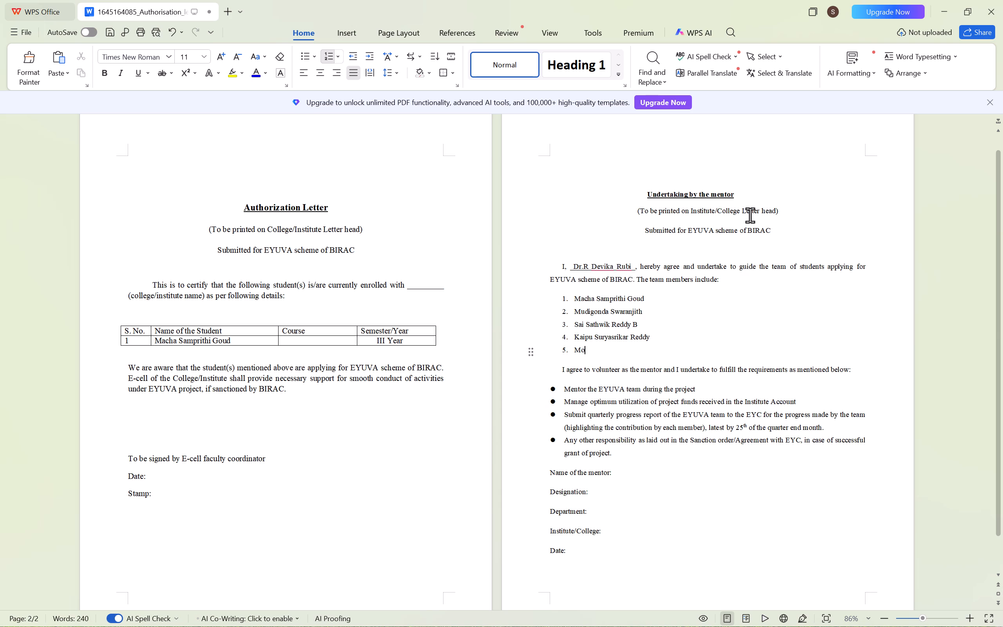
type("hamm")
type("ed")
key("space")
Enter the mentor's title and full name after "Name of the mentor:" in the undertaking.
left_click(699, 459)
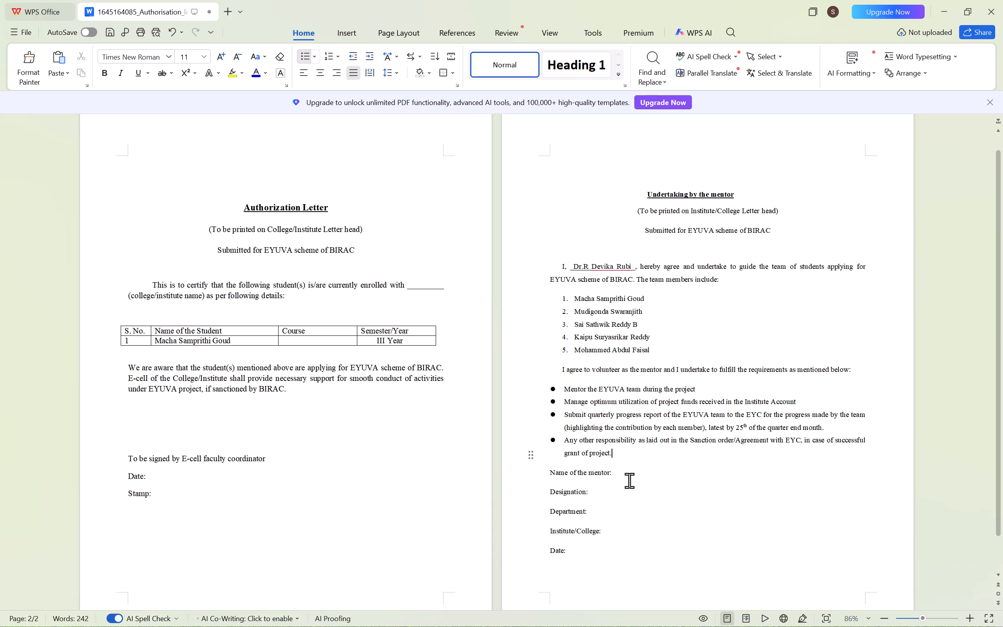
left_click(626, 476)
key("space")
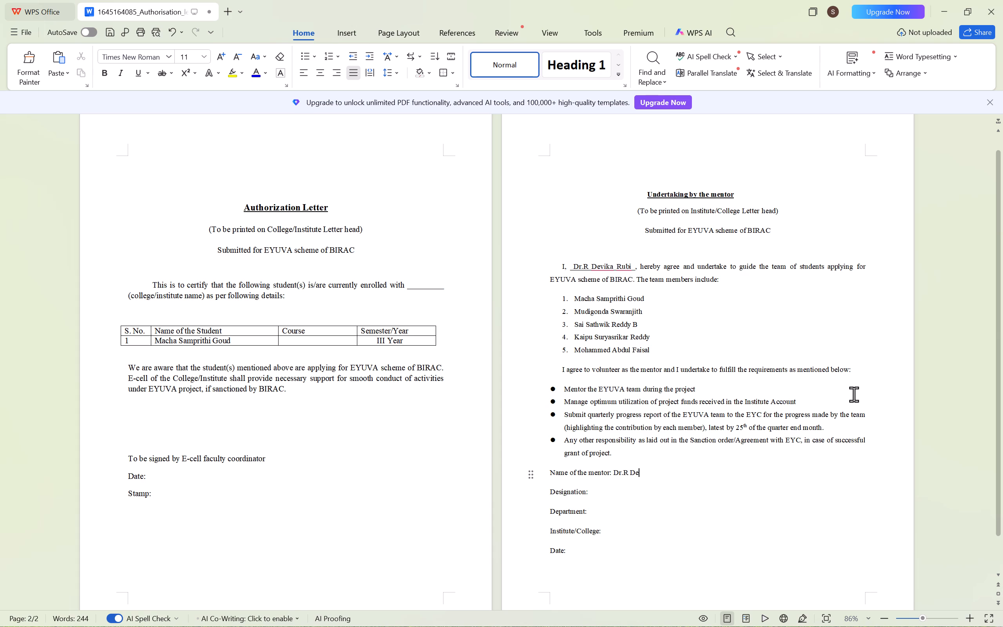
type("vika")
key("space")
key("BackSpace")
type("ubi")
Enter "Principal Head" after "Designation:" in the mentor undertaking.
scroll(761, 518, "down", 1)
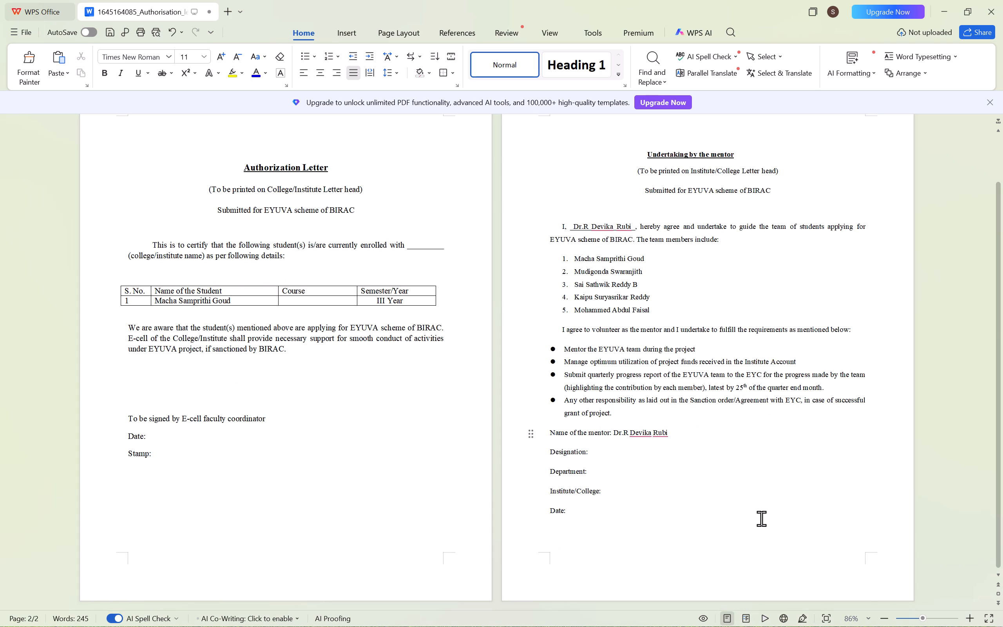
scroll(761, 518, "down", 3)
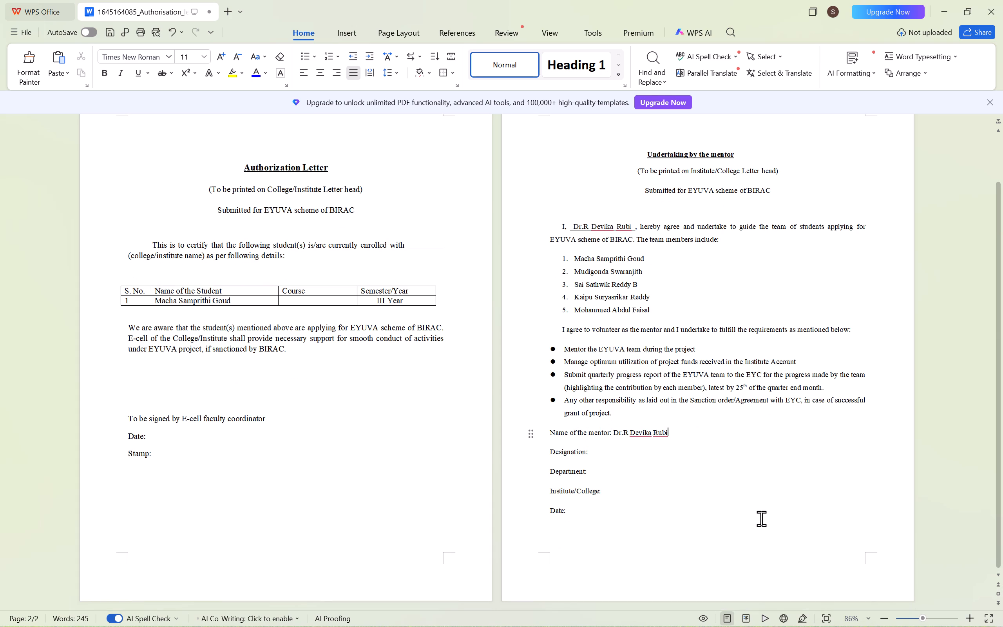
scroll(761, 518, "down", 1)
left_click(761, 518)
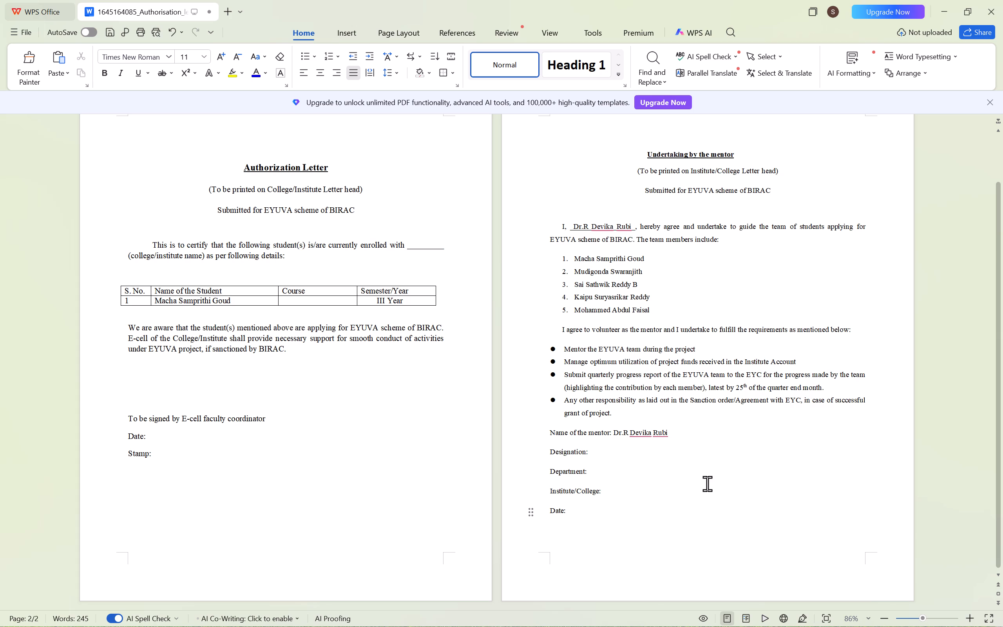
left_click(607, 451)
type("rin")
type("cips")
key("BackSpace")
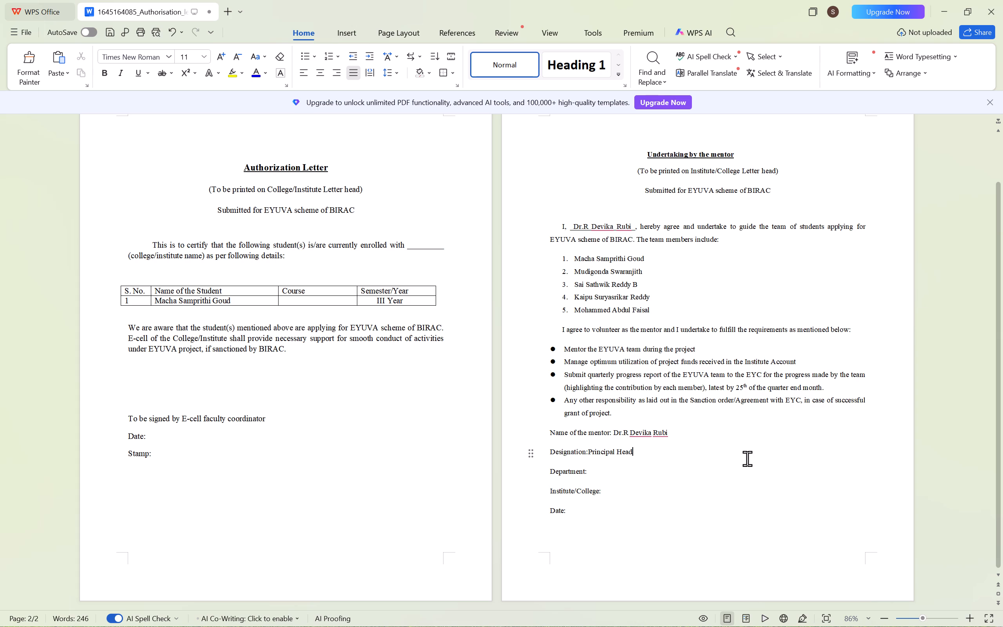
Replace the mentor's designation with "Professor".
key("BackSpace")
key("BackSpace")
key("BackSpace")
key("BackSpace")
key("BackSpace")
key("BackSpace")
key("BackSpace")
key("BackSpace")
key("BackSpace")
key("BackSpace")
key("BackSpace")
key("BackSpace")
key("BackSpace")
type("roo")
key("BackSpace")
type("ff")
key("BackSpace")
type("essor")
Enter "Keshav Memorial Institi" after "Institute/College:" in the mentor undertaking, leaving the Department line blank.
left_click(645, 481)
left_click(630, 493)
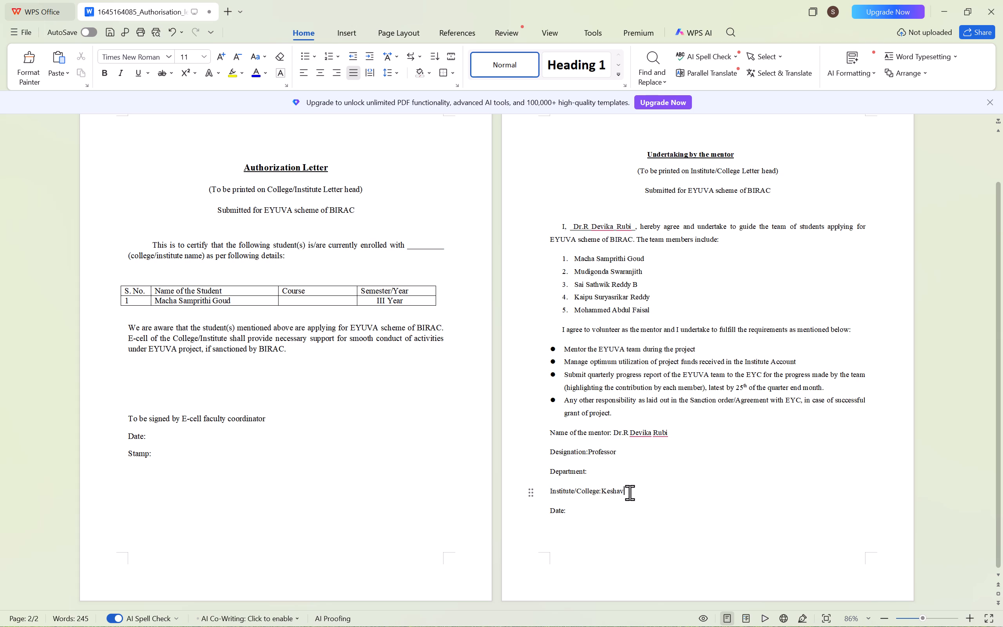
key("e")
scroll(768, 451, "down", 2)
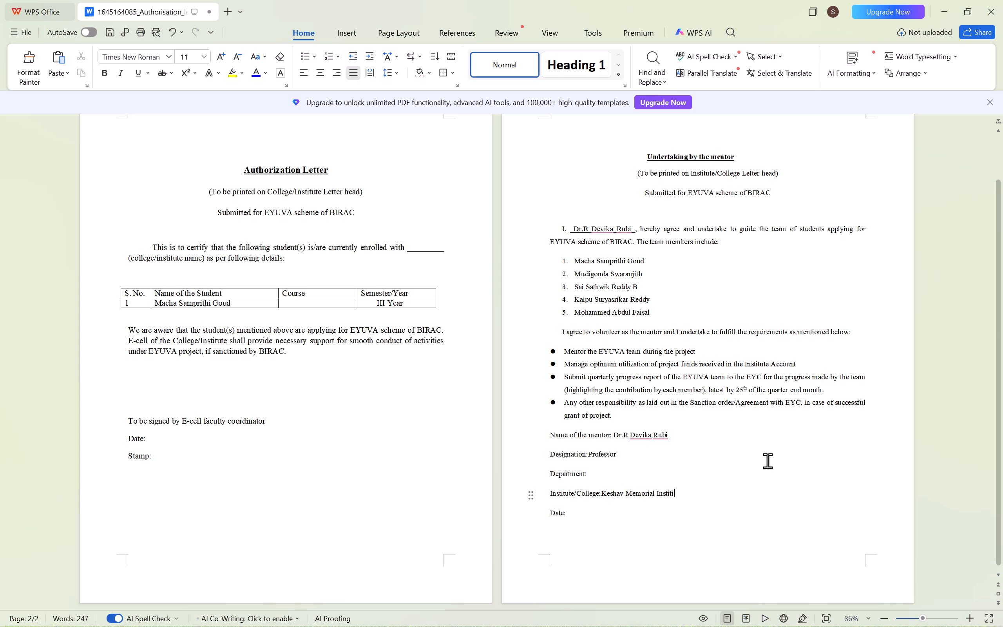
scroll(768, 461, "down", 2)
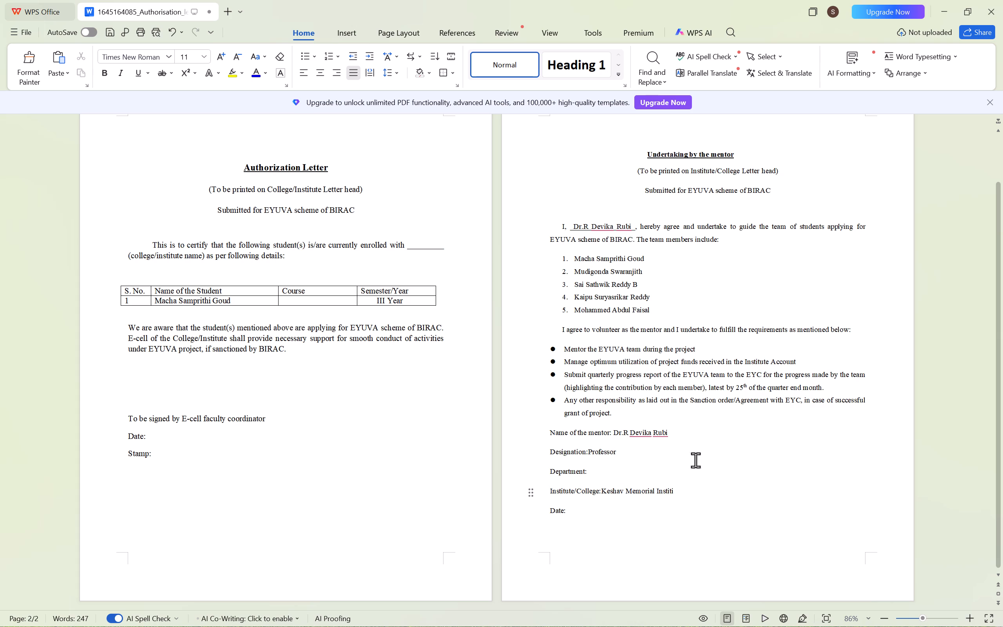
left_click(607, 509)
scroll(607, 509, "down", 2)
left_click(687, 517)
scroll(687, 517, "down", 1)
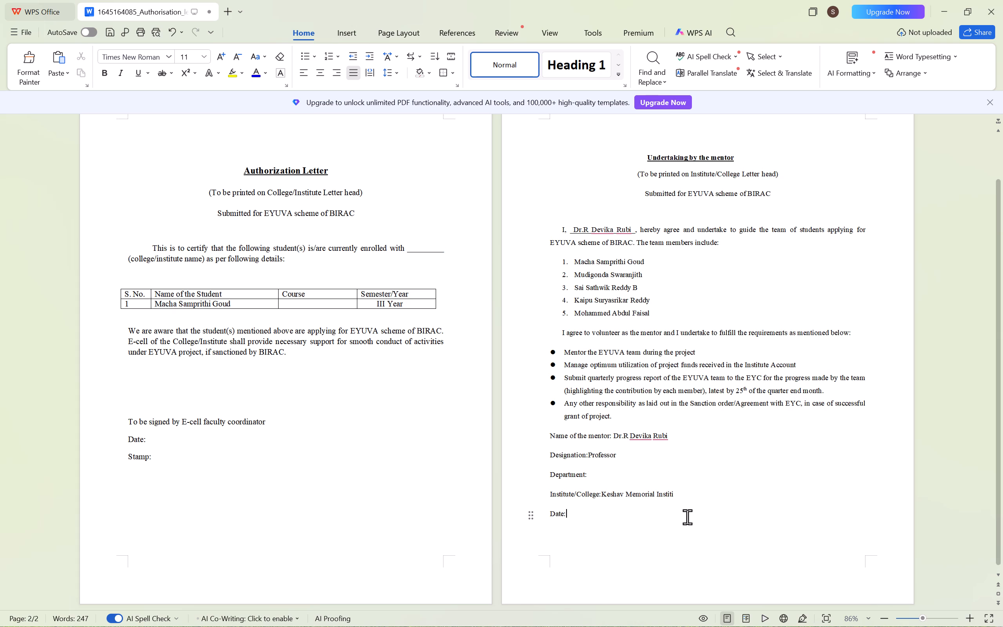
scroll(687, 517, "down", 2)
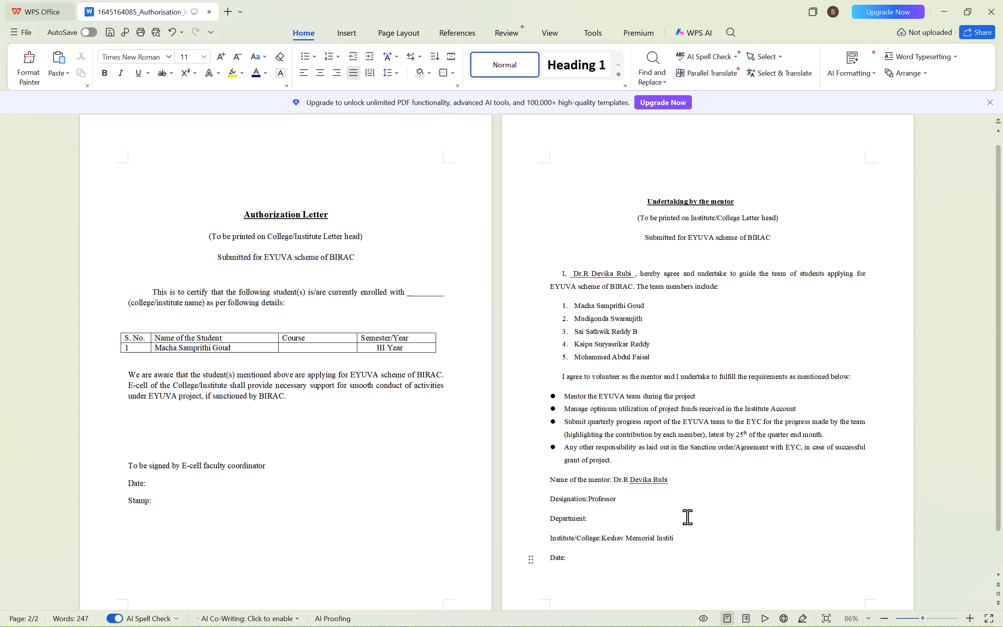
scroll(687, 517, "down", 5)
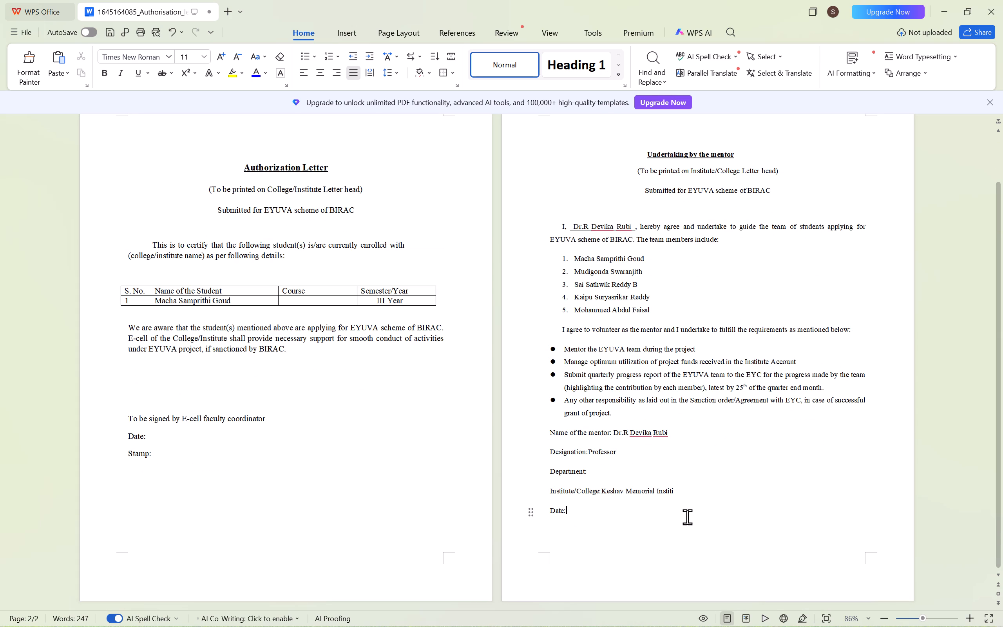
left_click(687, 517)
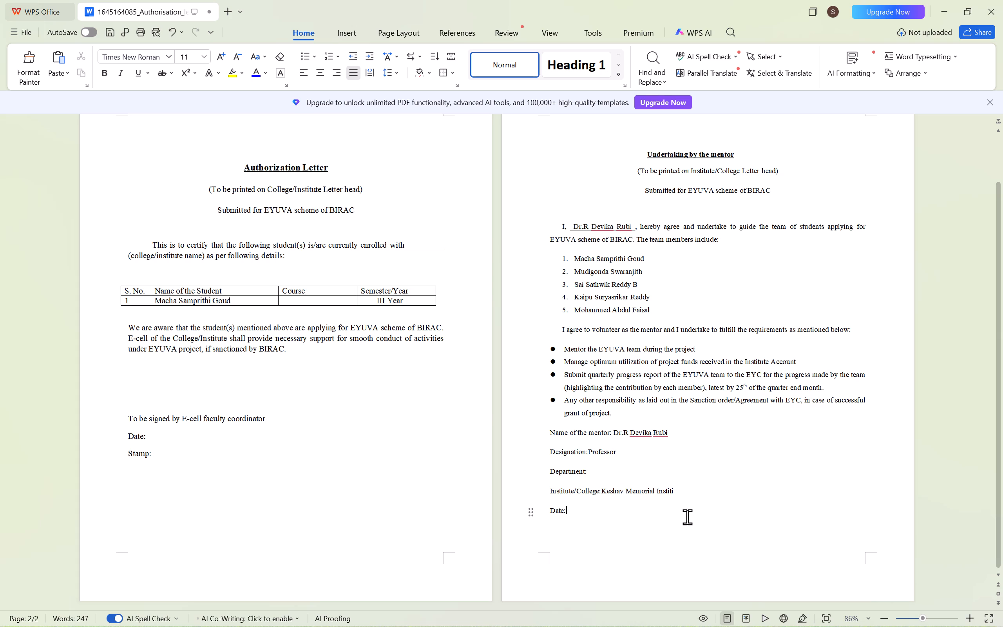
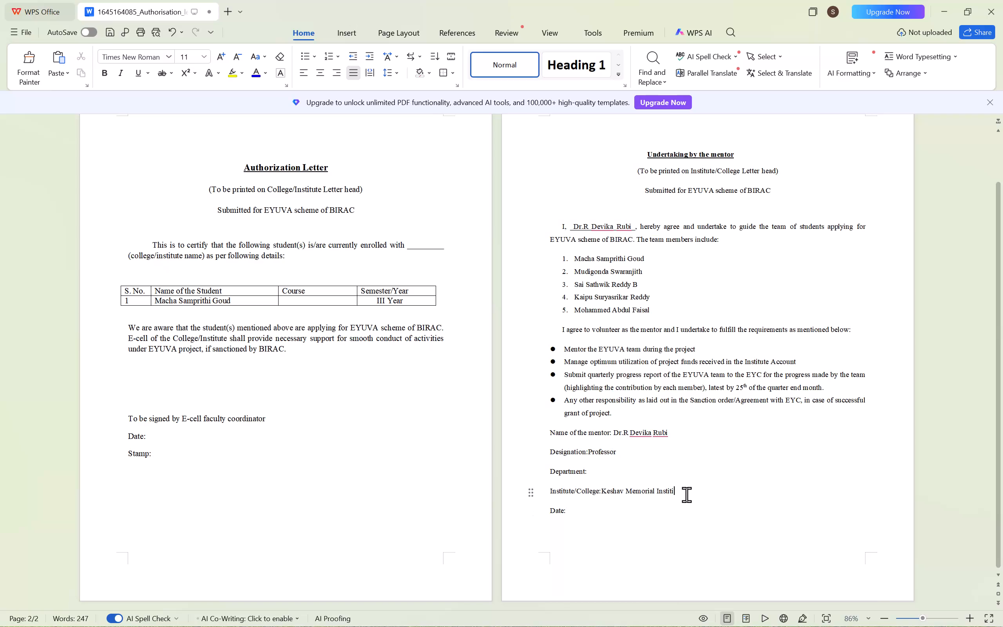
Complete the Institute/College line in the mentor undertaking as "Keshav Memorial Institute of Technology".
key("BackSpace")
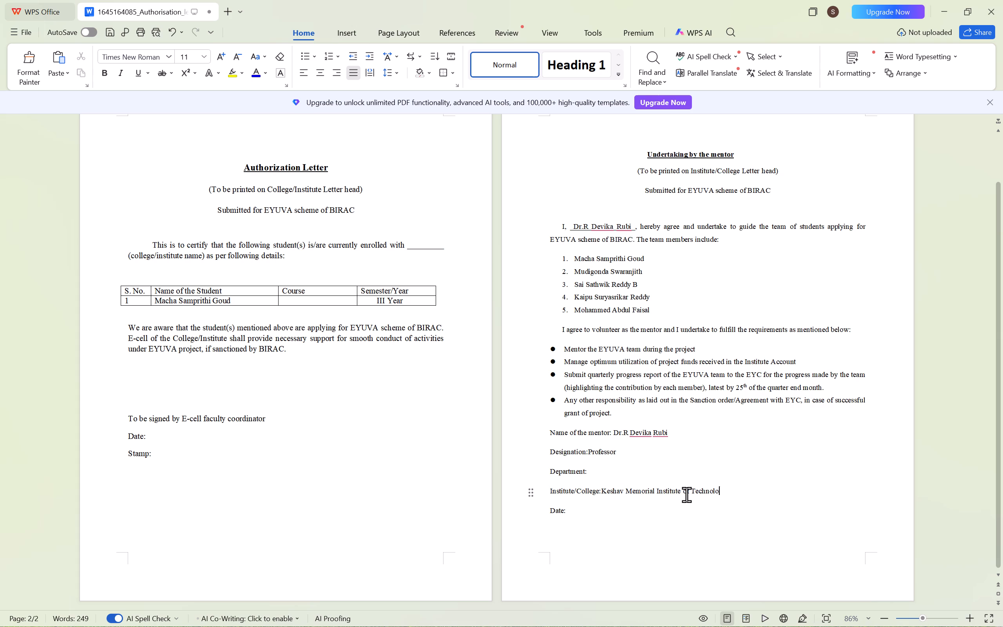
left_click(715, 551)
Replace the blank after "currently enrolled with" in the authorization letter with "Keshav Memorial Institute of Technology".
left_click(413, 250)
left_click(411, 245)
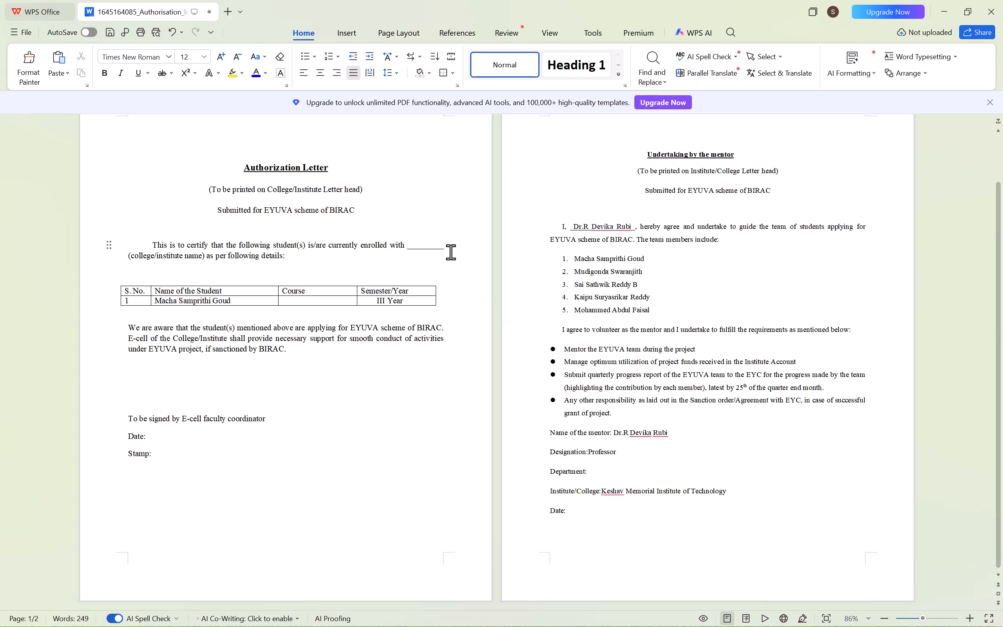
key("BackSpace")
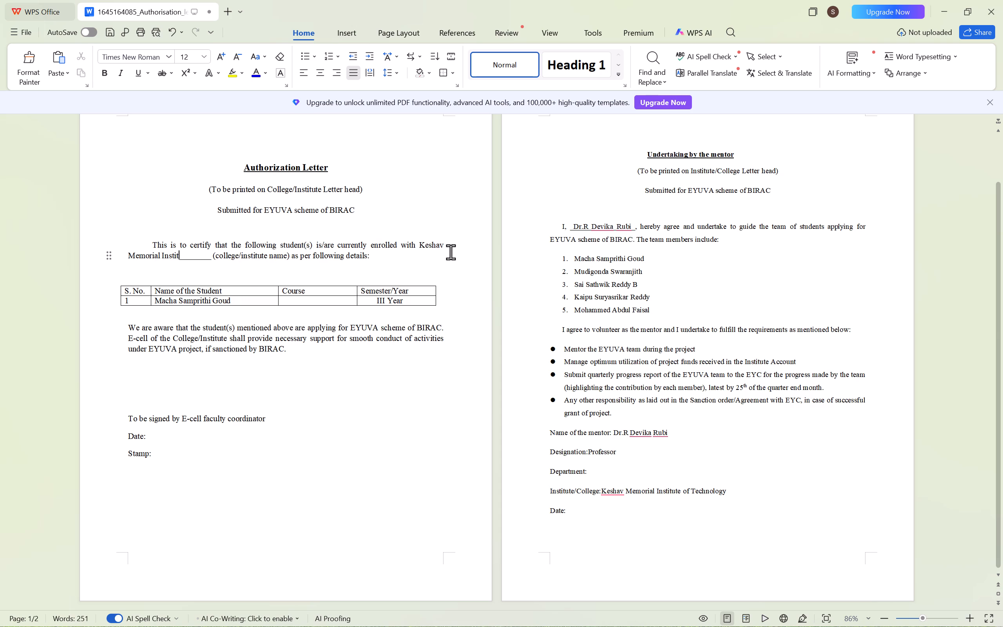
type("ute of")
key("space")
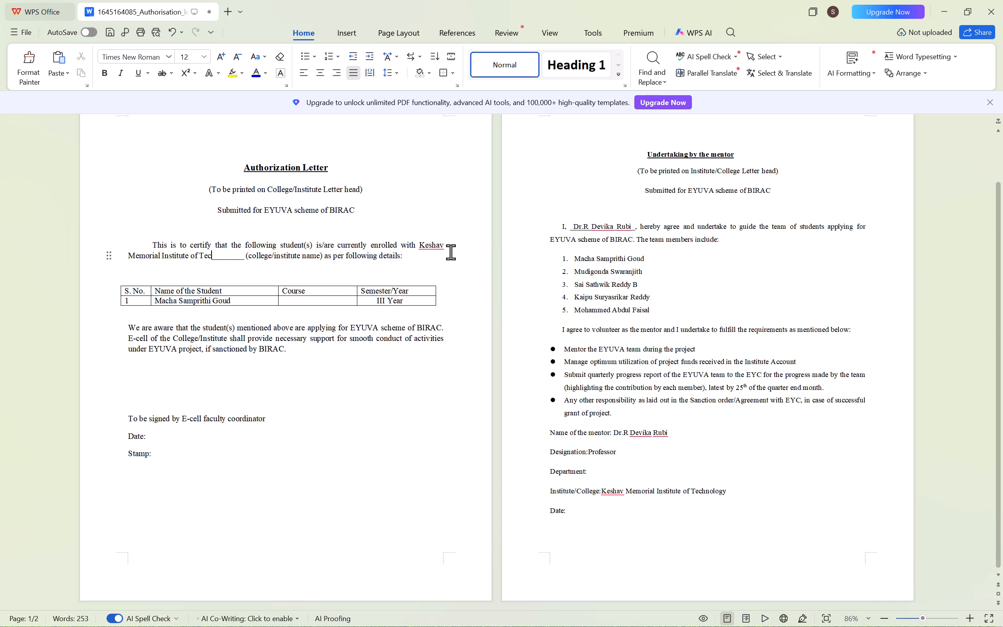
key("BackSpace")
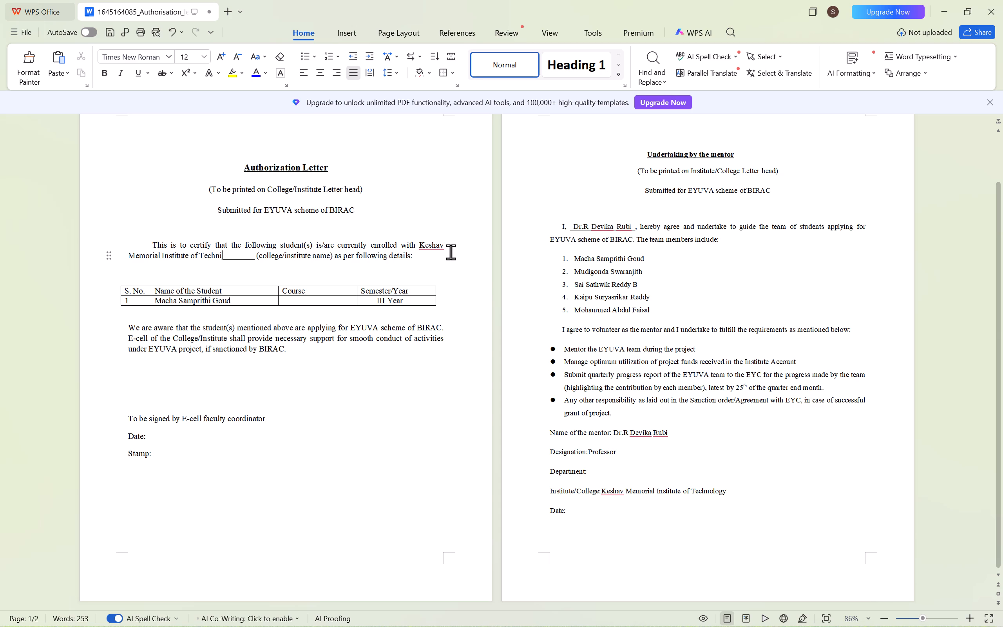
key("BackSpace")
type("ology")
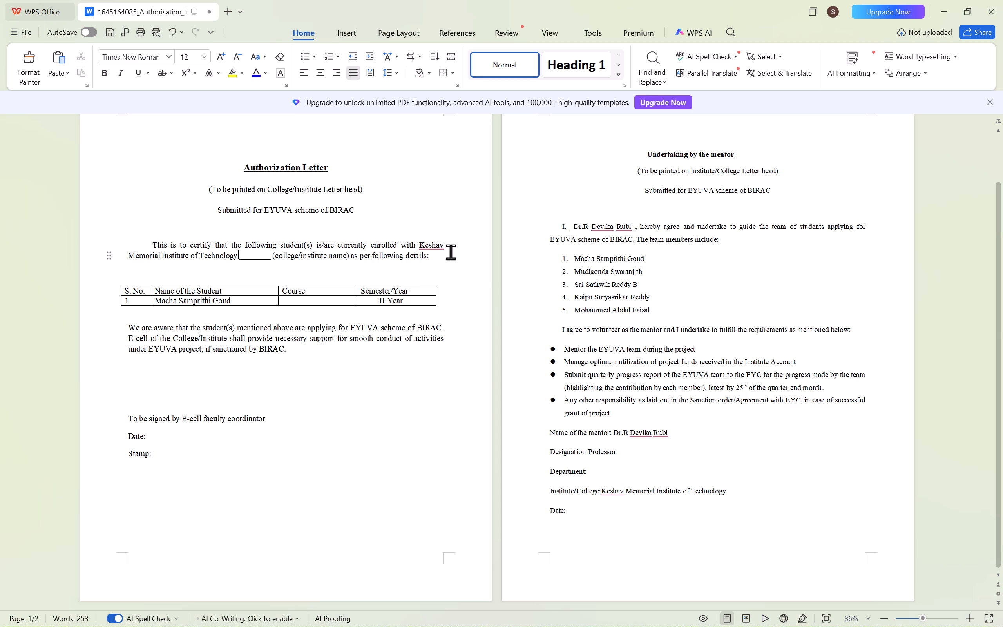
key("Delete")
key("Delete")
key("Delete")
key("Delete")
key("Delete")
key("Delete")
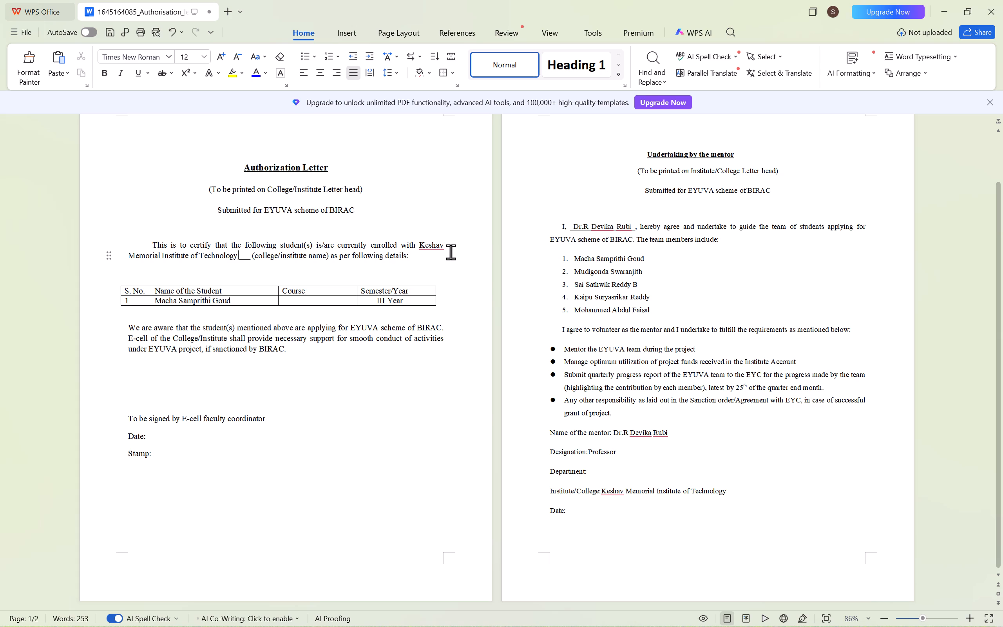
key("Delete")
key("Delete")
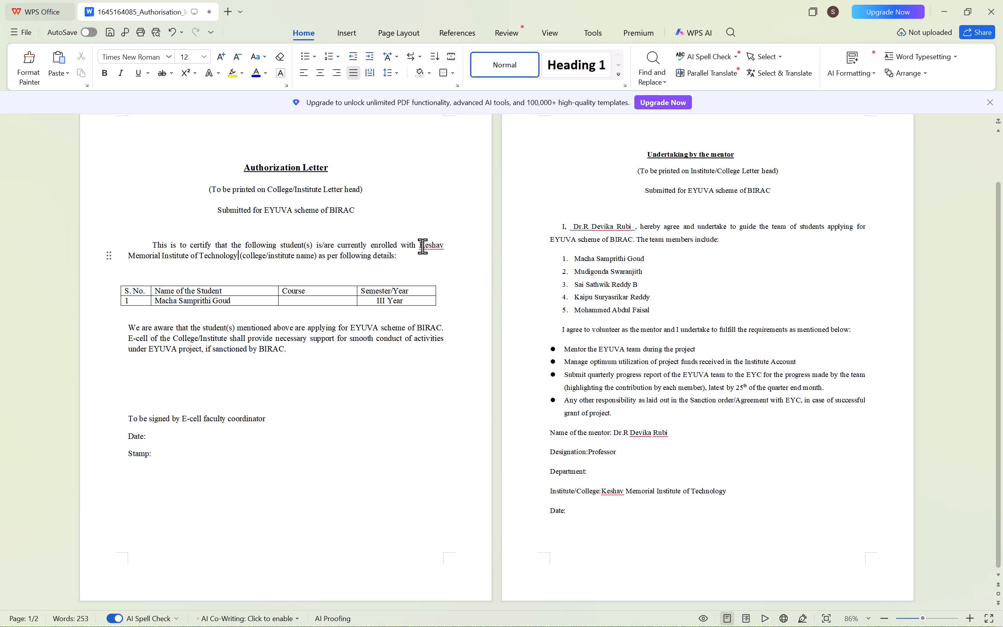
Underline the institute name "Keshav Memorial Institute of Technology" in the authorization letter's opening paragraph.
left_click_drag(420, 245, 218, 272)
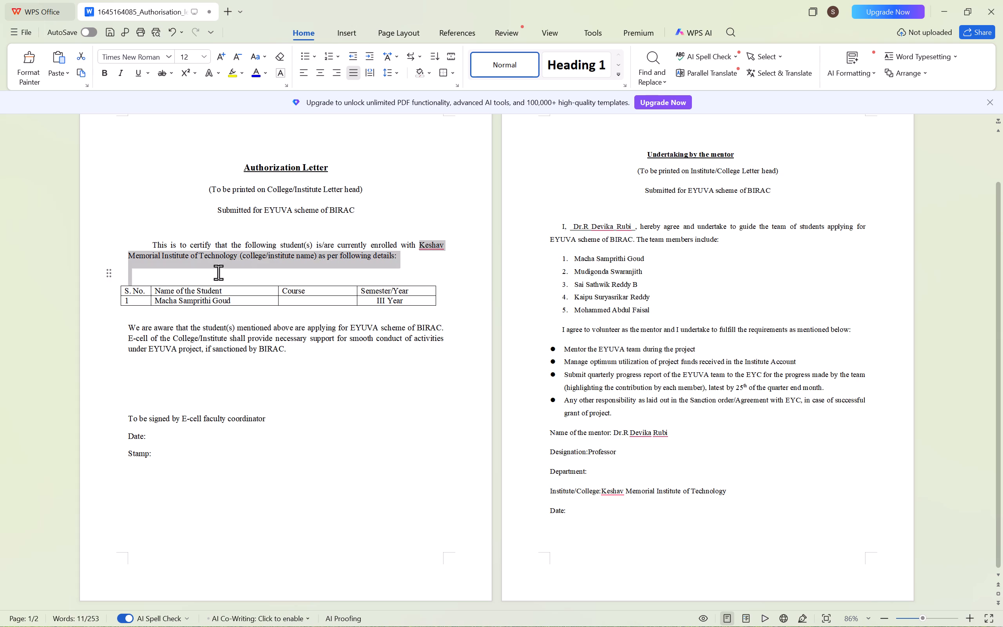
left_click_drag(218, 272, 238, 254)
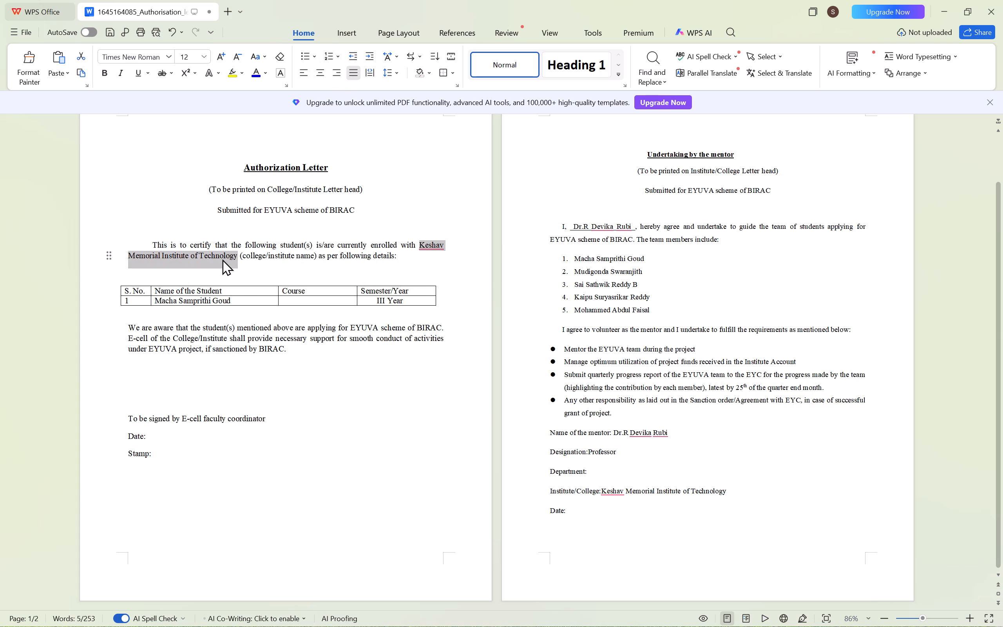
left_click(137, 74)
left_click(265, 399)
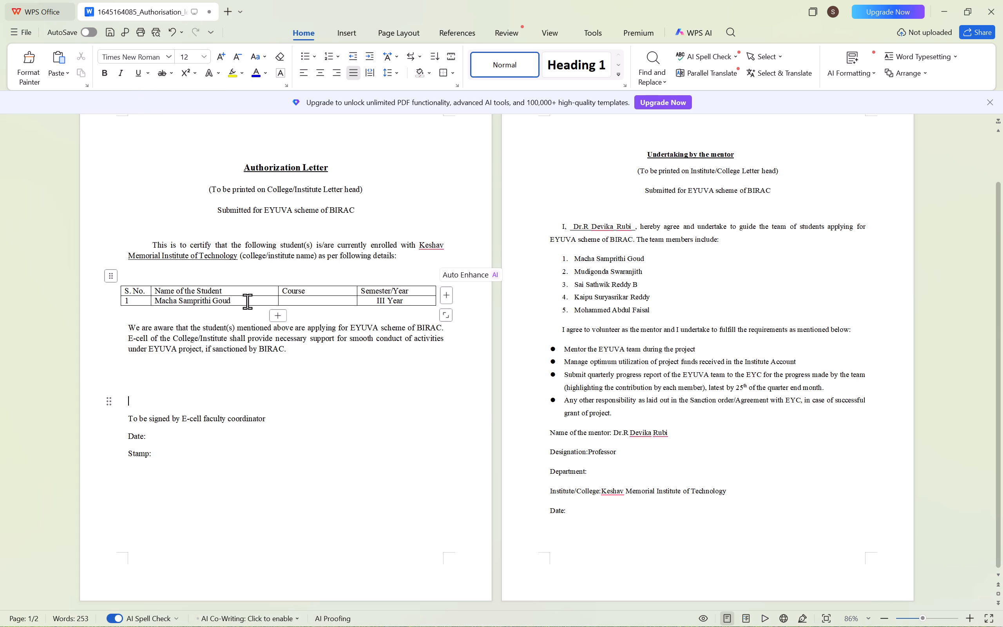
Replace the student name in table row 1 with the second team member's name copied from the undertaking, without list numbering or an extra line.
left_click_drag(245, 301, 155, 302)
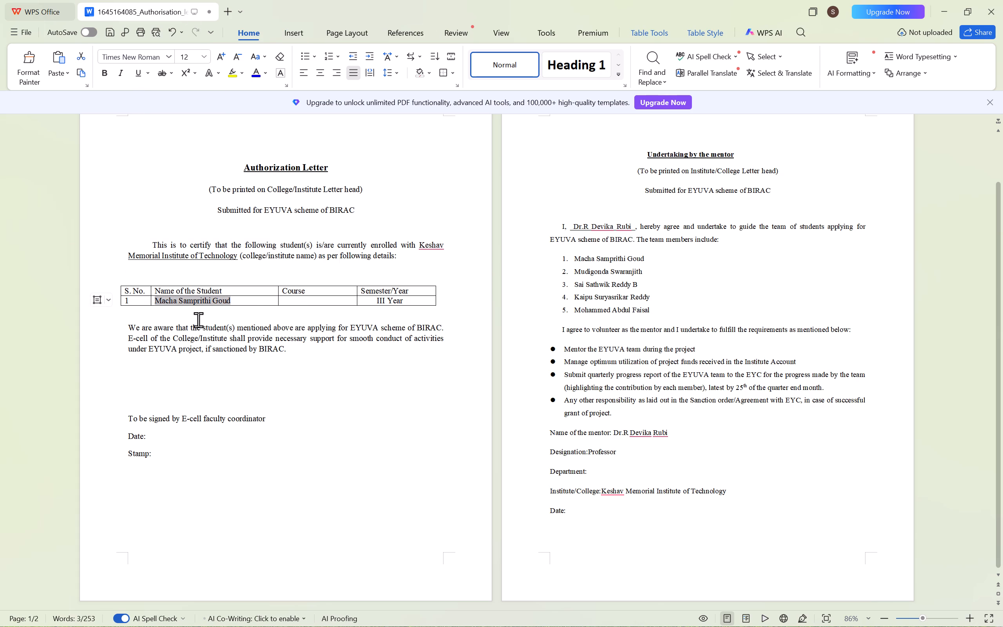
left_click_drag(646, 272, 574, 271)
key("ctrl+c")
left_click_drag(252, 301, 156, 302)
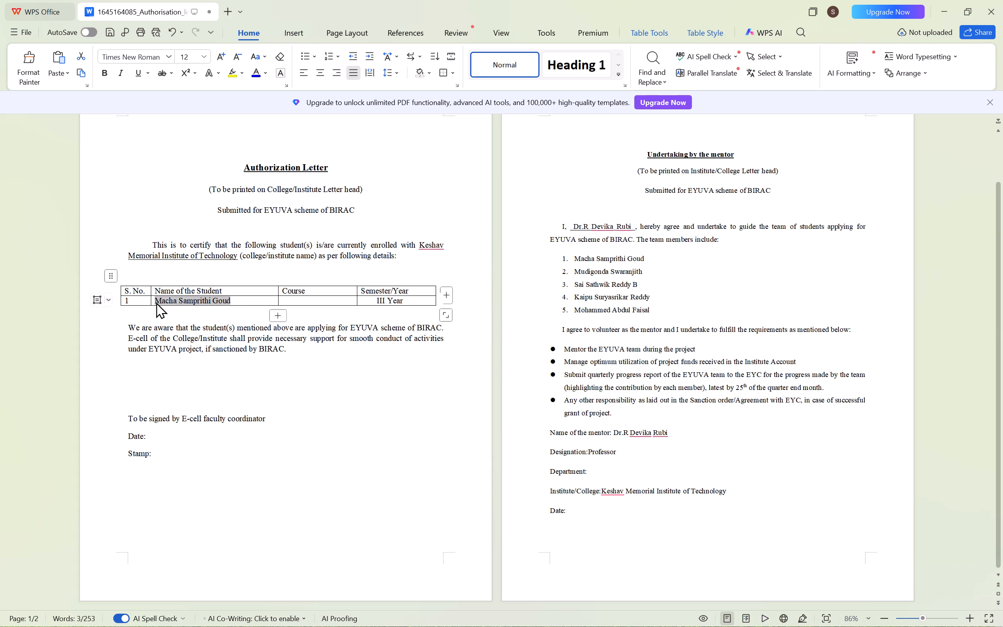
key("ctrl+v")
left_click(177, 301)
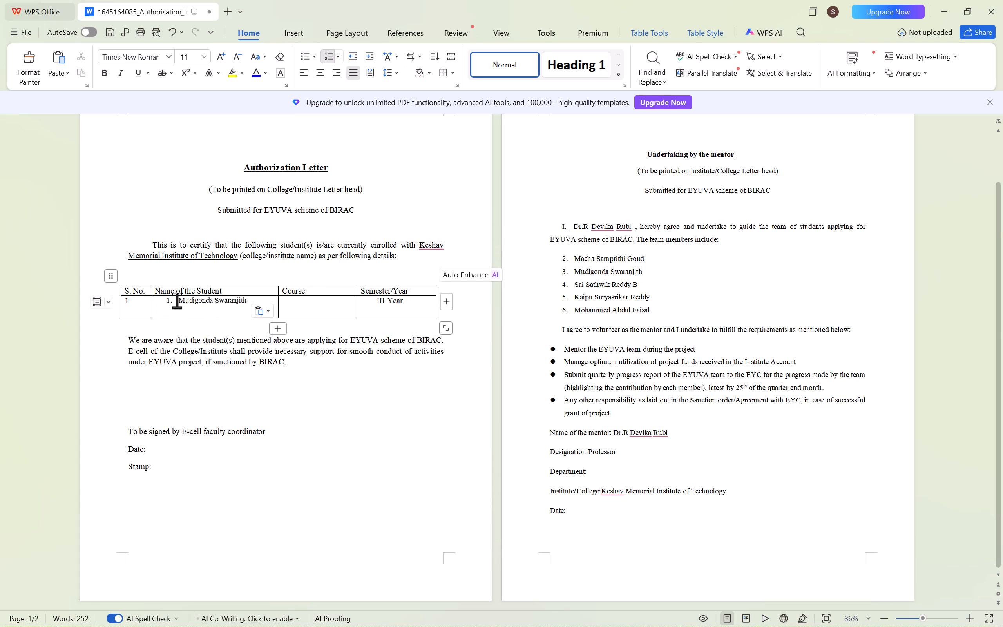
key("BackSpace")
key("BackSpace")
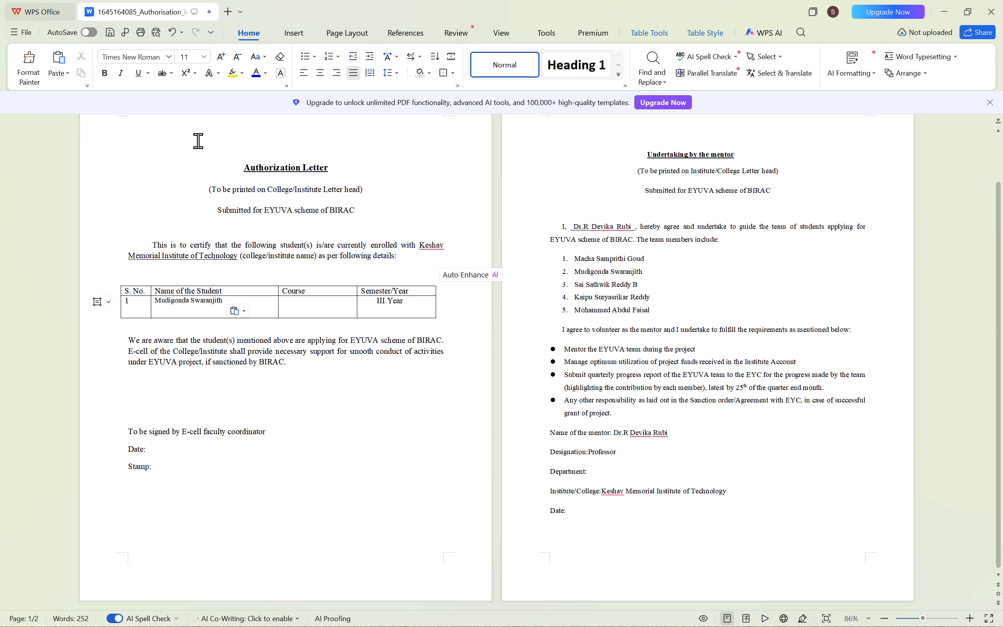
left_click(188, 58)
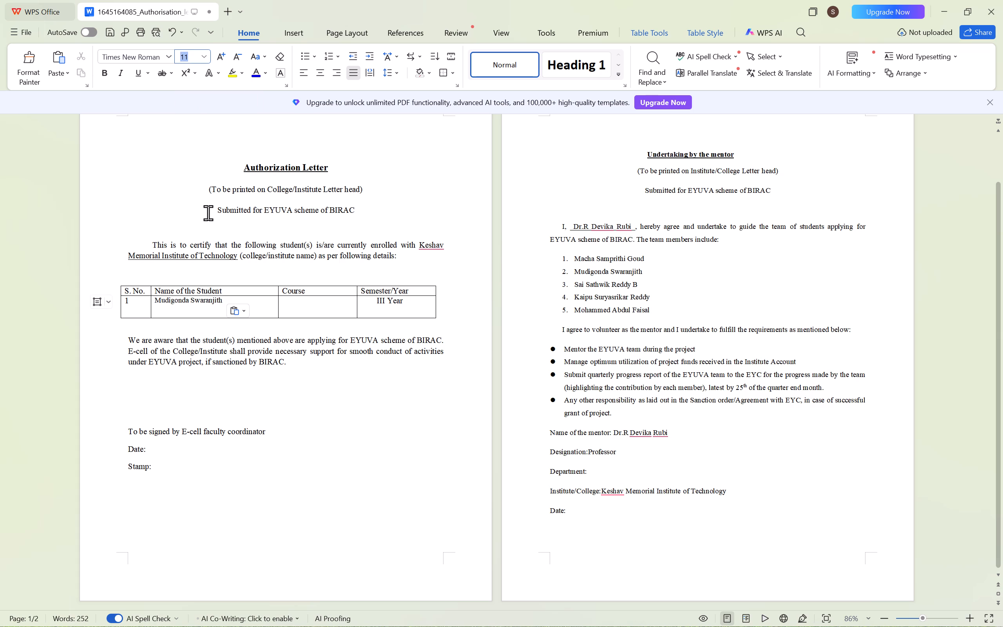
left_click(209, 292)
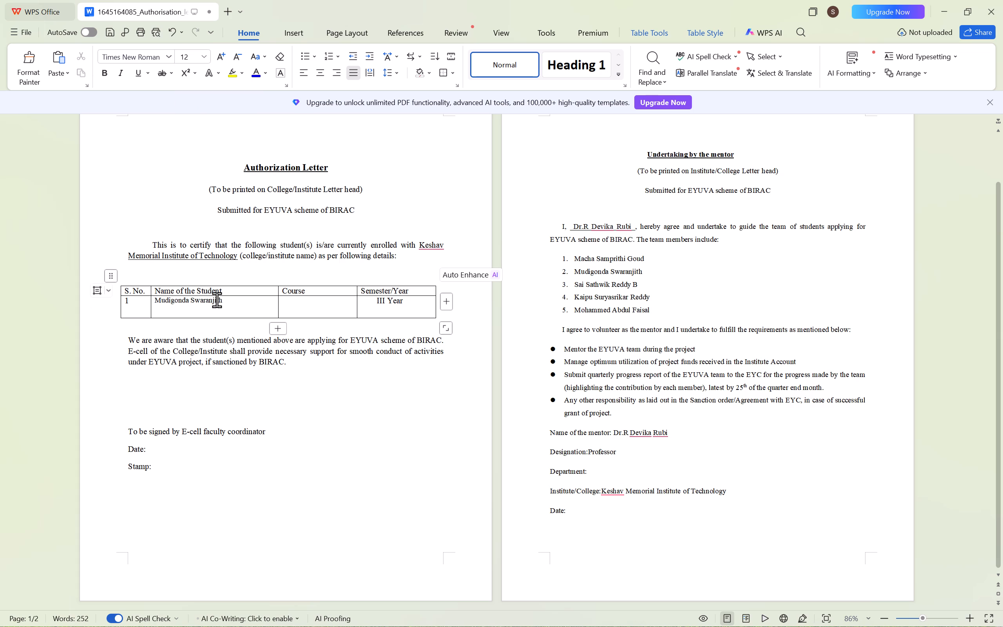
left_click_drag(227, 303, 161, 304)
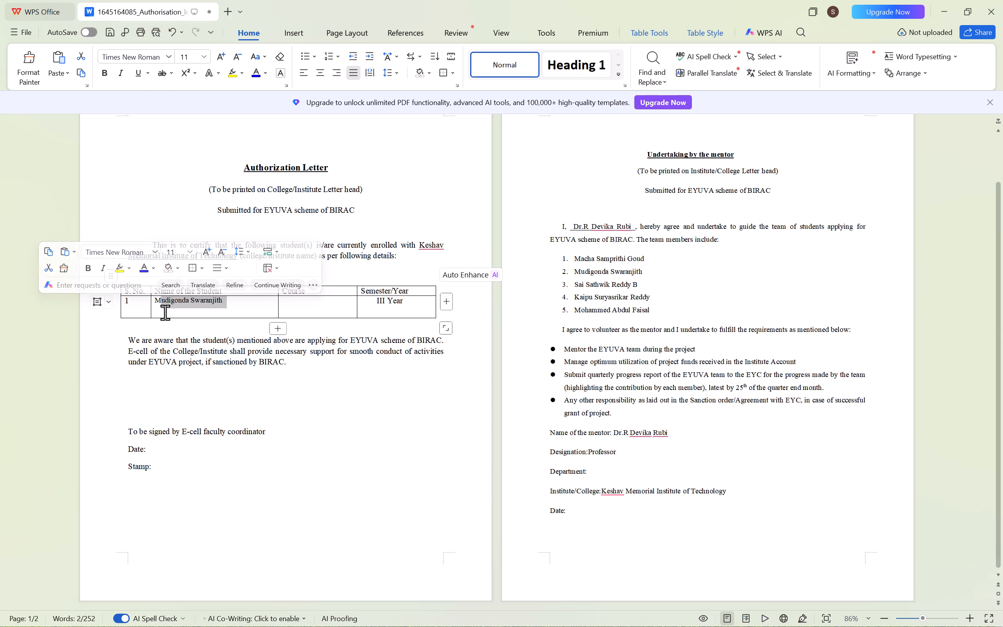
left_click(165, 312)
key("BackSpace")
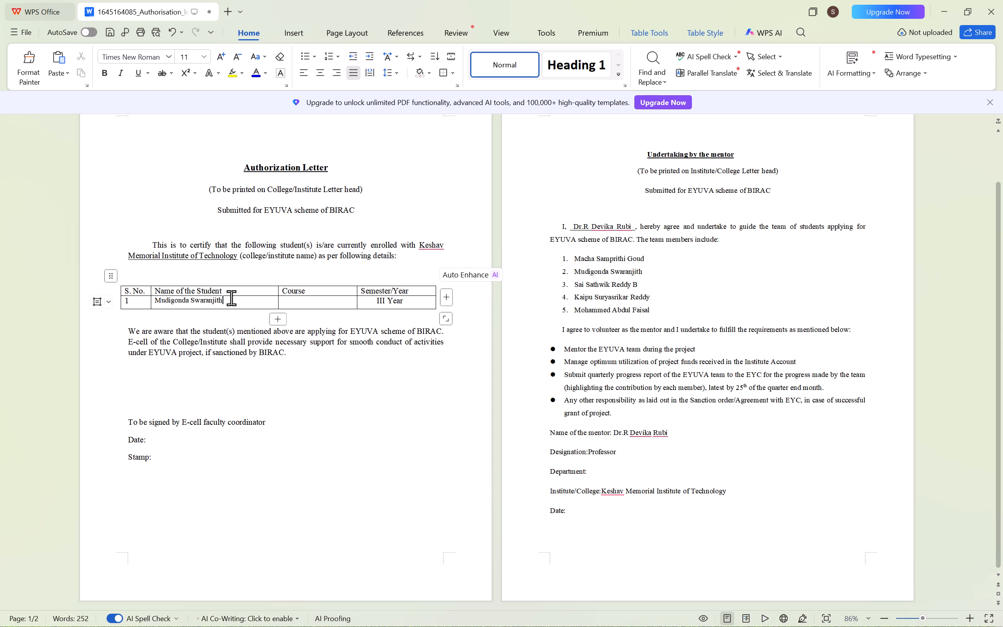
Set the font size of the student name in table row 1 to 12.
left_click(231, 298)
left_click_drag(231, 298, 157, 297)
left_click(188, 58)
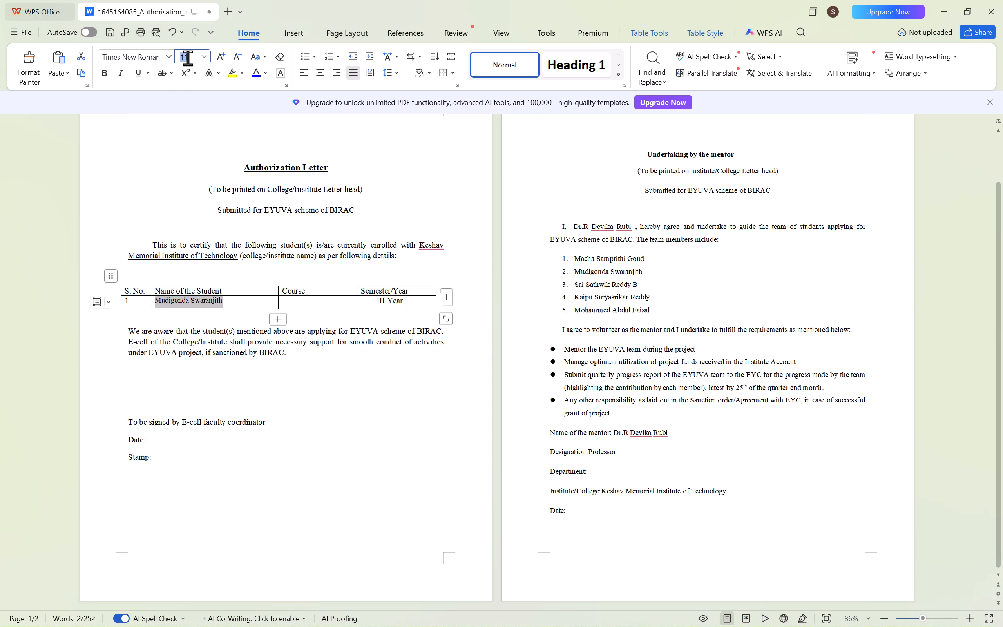
type("12")
key("Return")
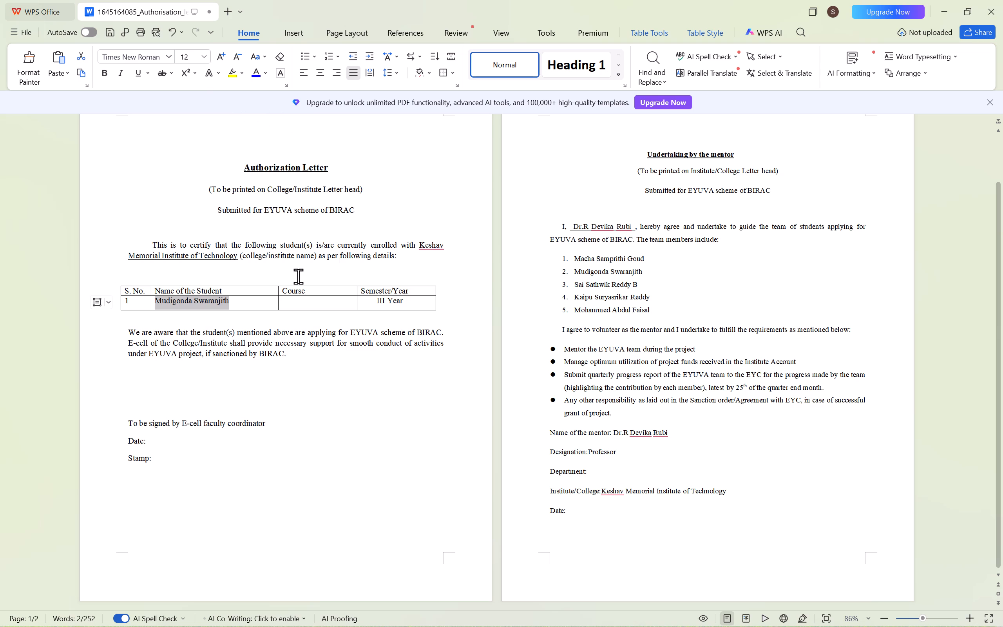
Enter "CSE" in the Course cell of student 1.
left_click(302, 299)
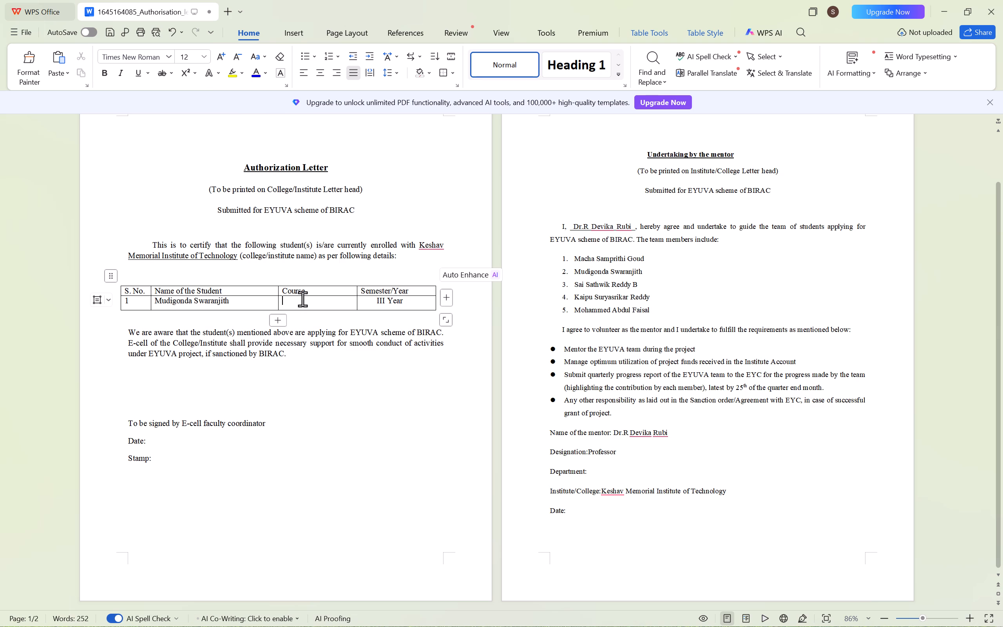
left_click(342, 392)
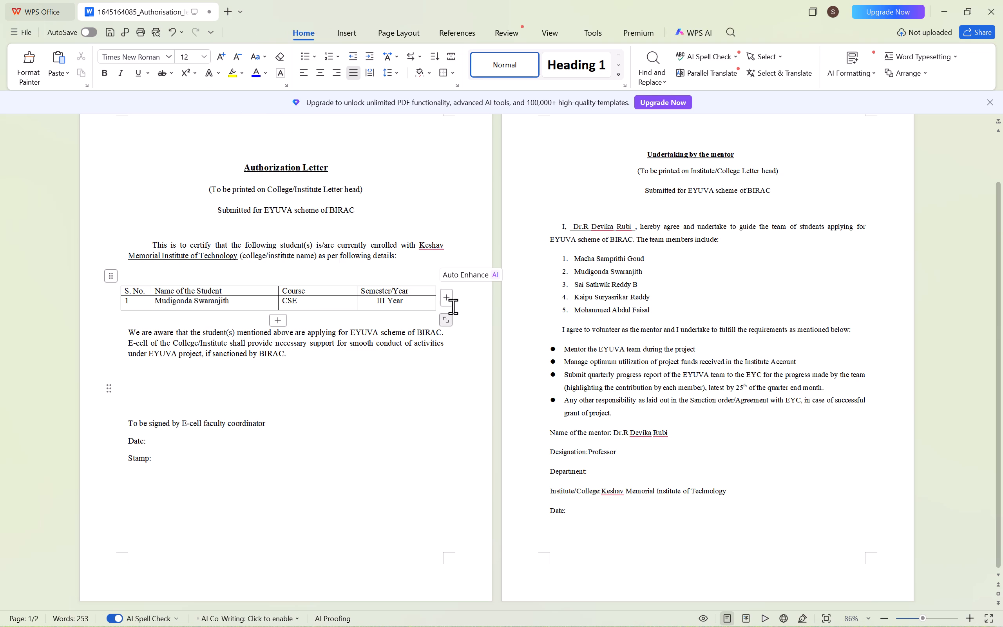
Add three empty rows at the bottom of the student table in the authorization letter.
left_click(273, 322)
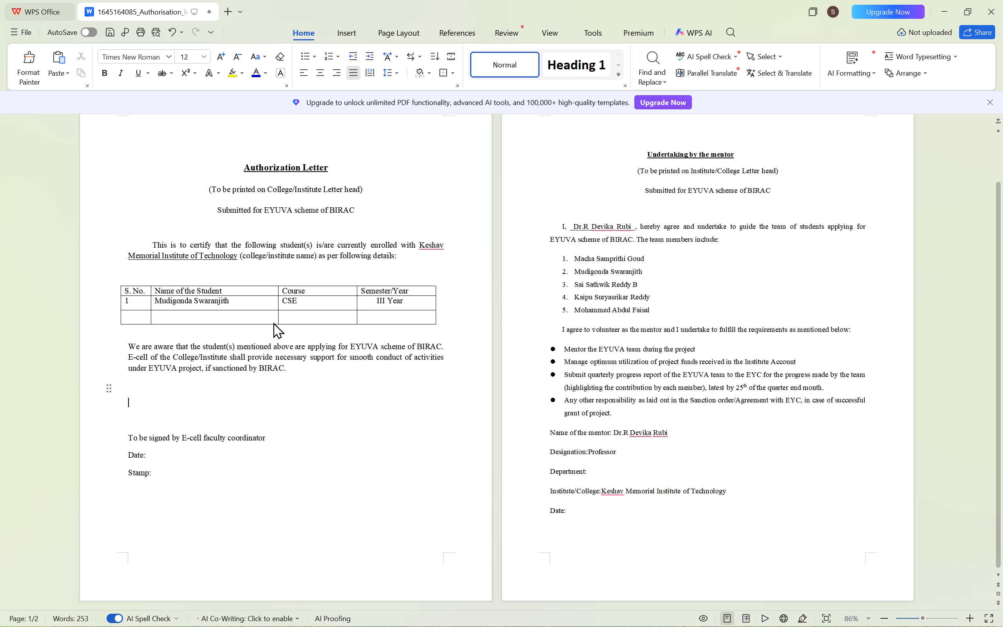
left_click(275, 332)
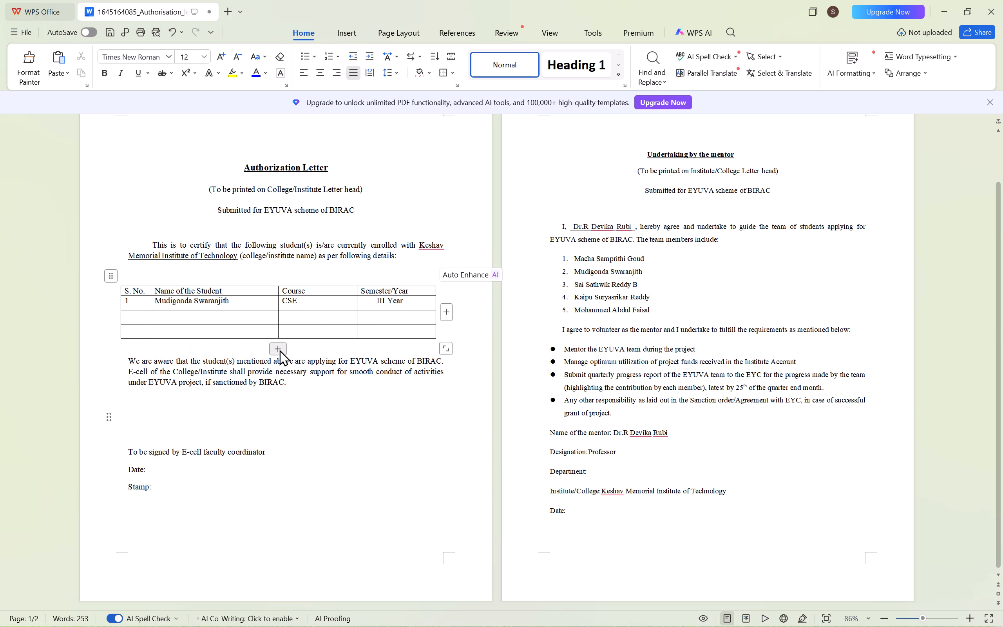
left_click(279, 350)
Fill the second student row with serial number 2 and the third team member's name copied from the undertaking.
left_click(143, 317)
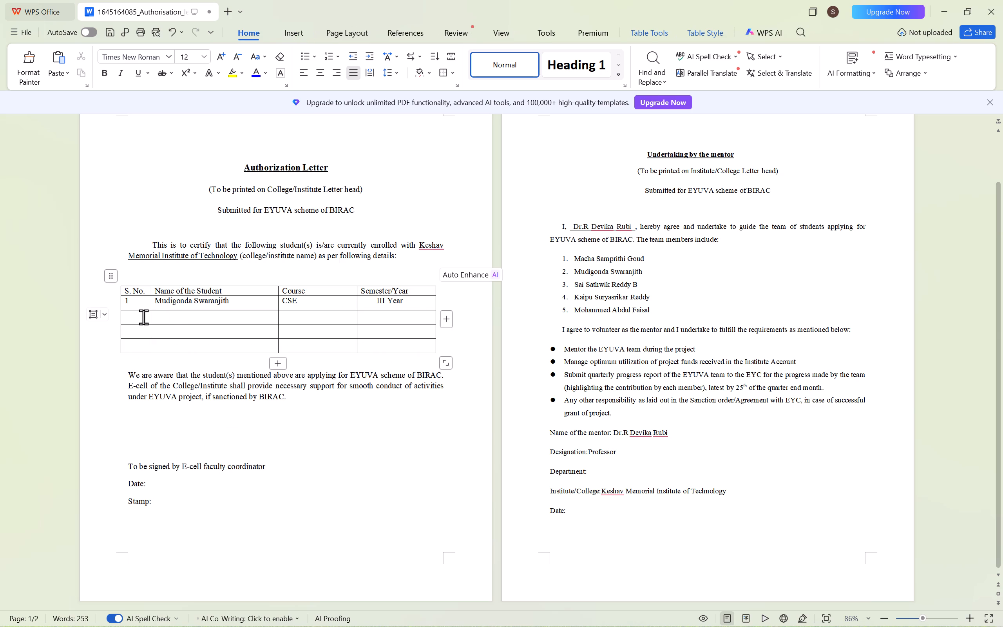
key("2")
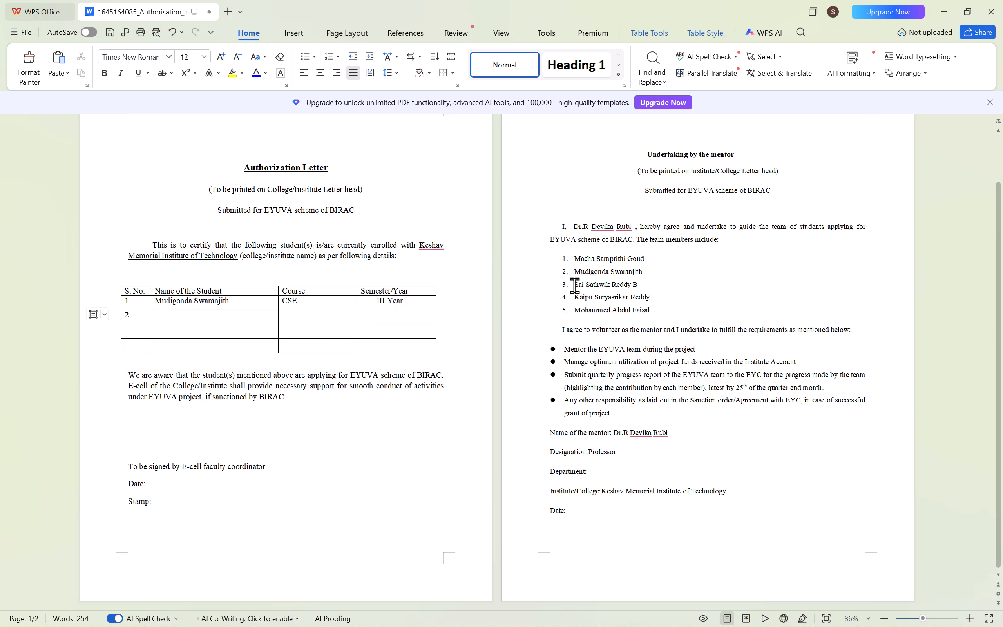
left_click_drag(574, 285, 638, 285)
key("ctrl+c")
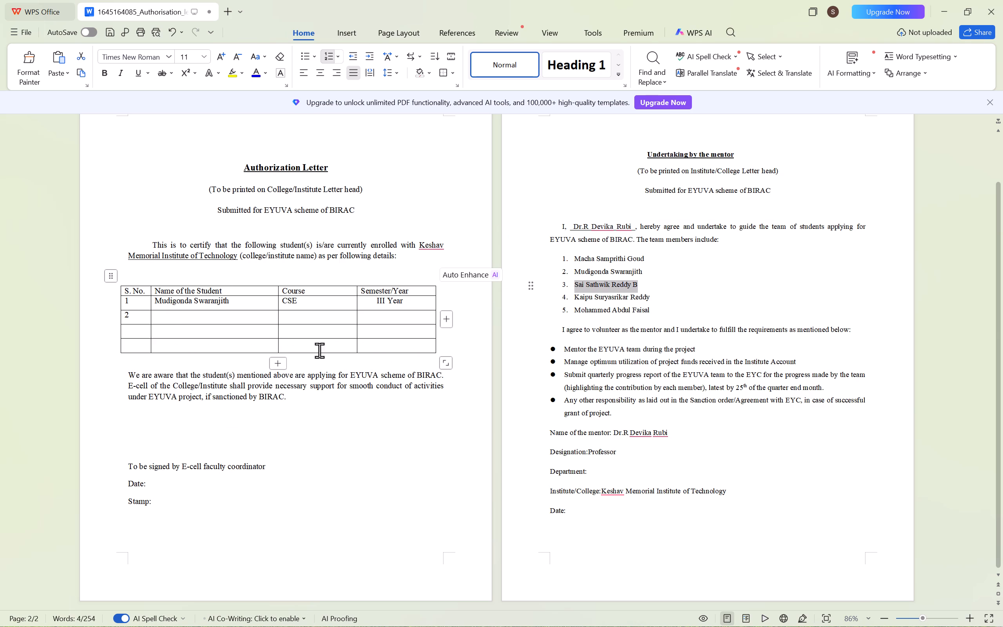
left_click(211, 319)
key("ctrl+v")
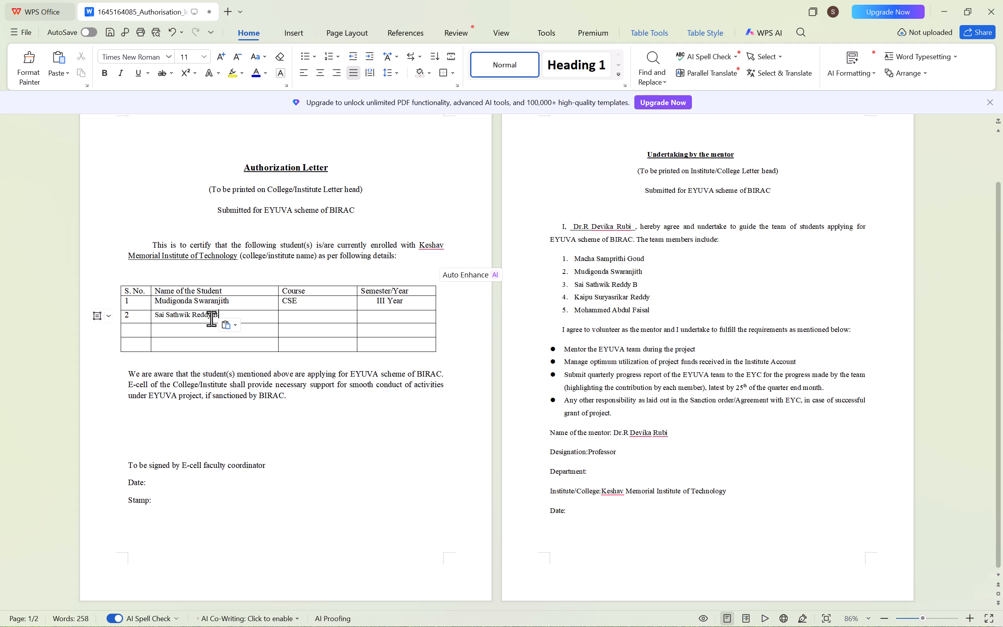
Set the font size of the student name in table row 2 to 12.
key("ctrl+a")
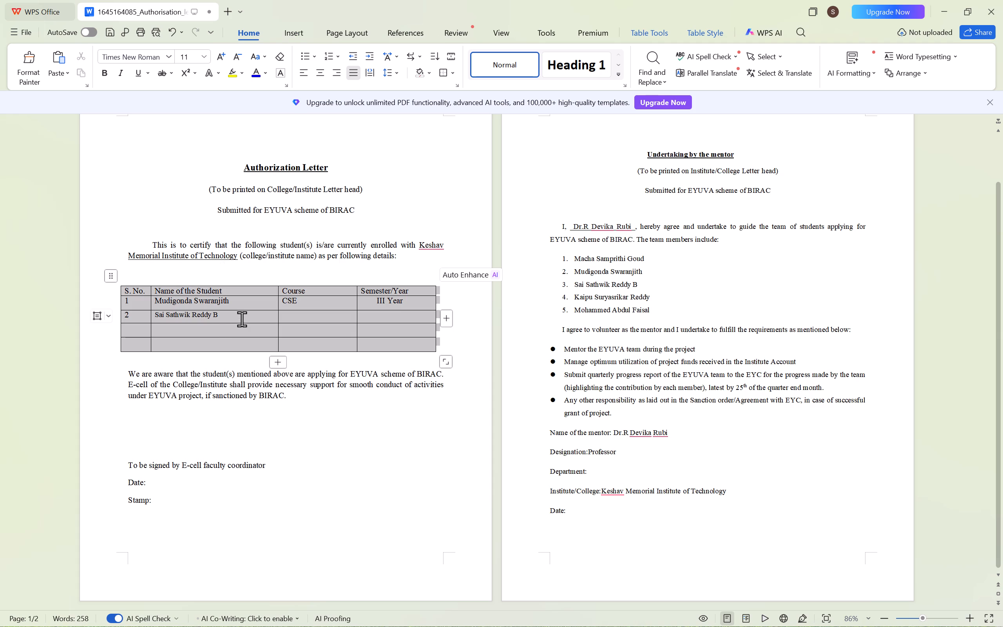
triple_click(220, 312)
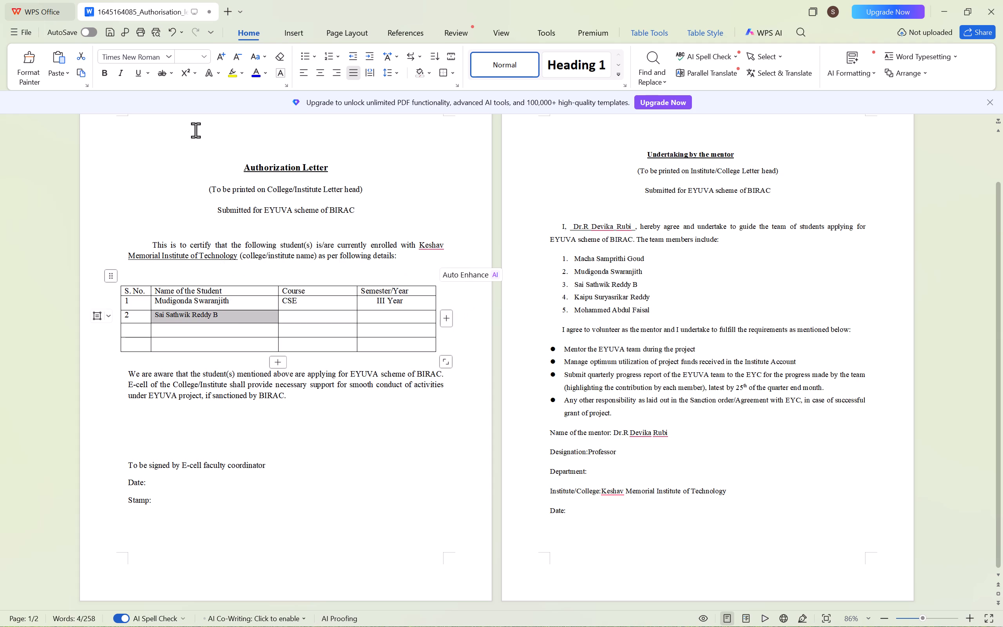
double_click(208, 310)
left_click(192, 323)
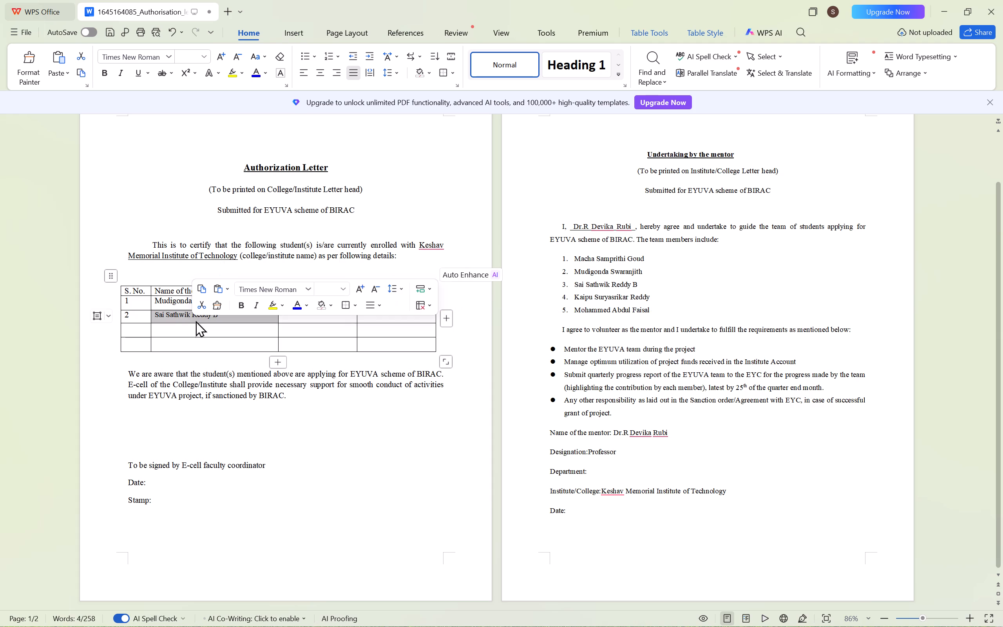
triple_click(181, 313)
double_click(181, 313)
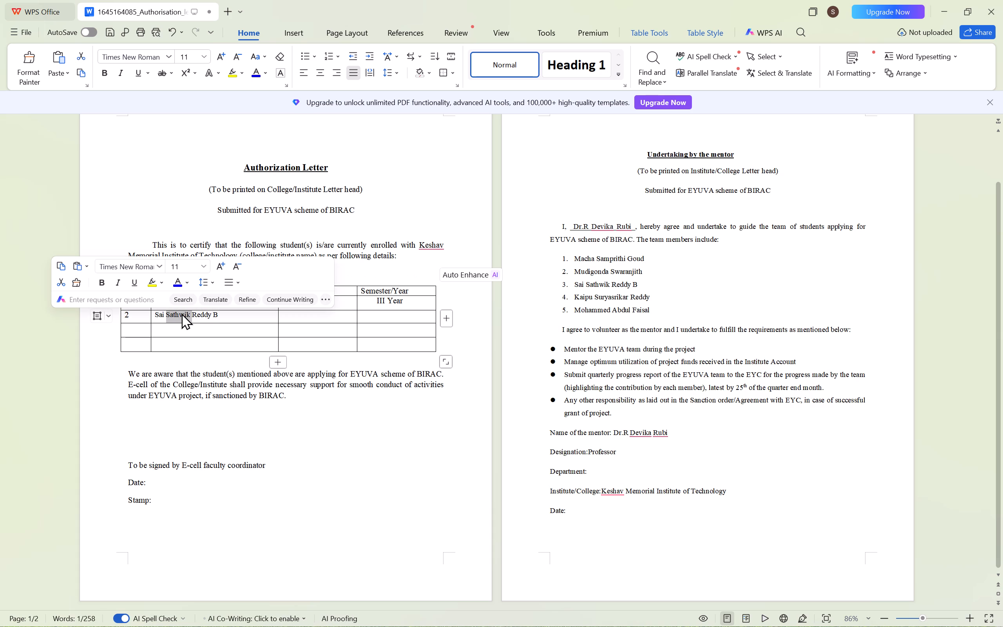
left_click_drag(225, 315, 155, 311)
left_click(190, 58)
type("12")
key("Return")
Enter "CSE(AIML)" in the Course cell of student 2.
left_click(314, 315)
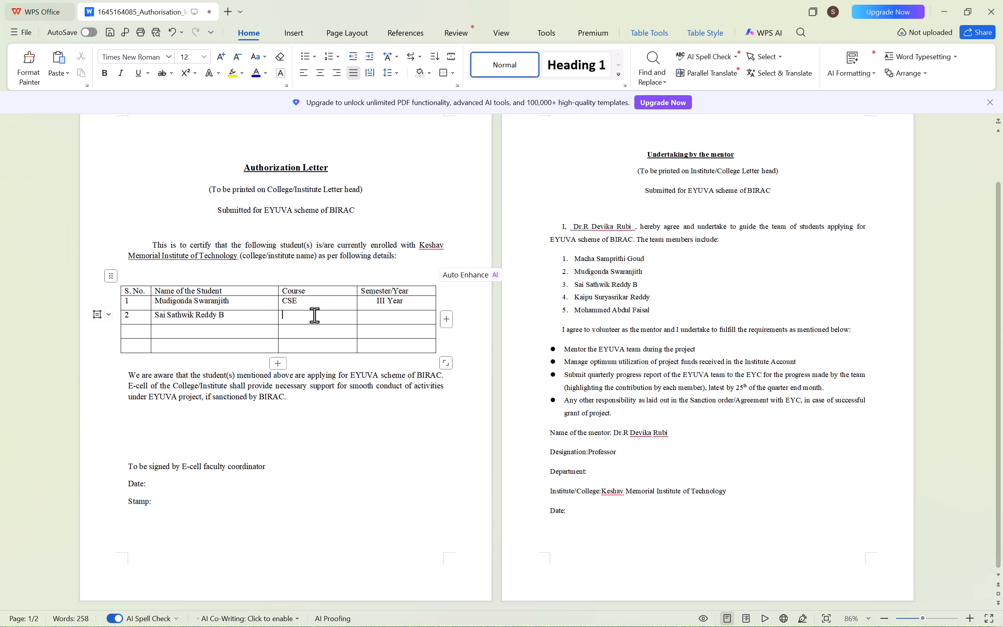
type("CSE")
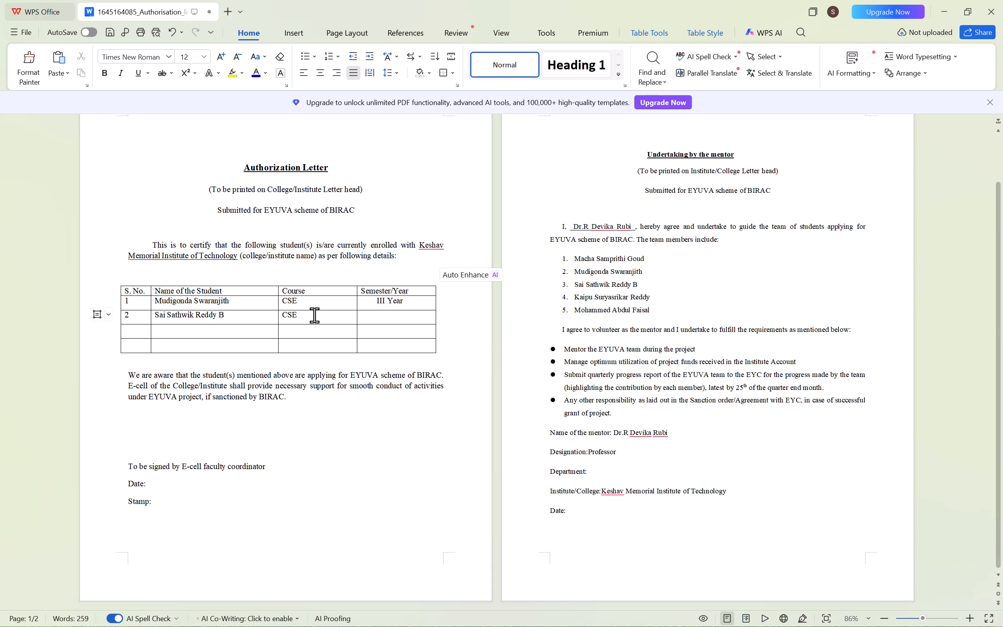
type("(AIML)")
Copy "III Year" from student 1's Semester/Year cell into the same column of the three rows below.
left_click_drag(410, 299, 372, 304)
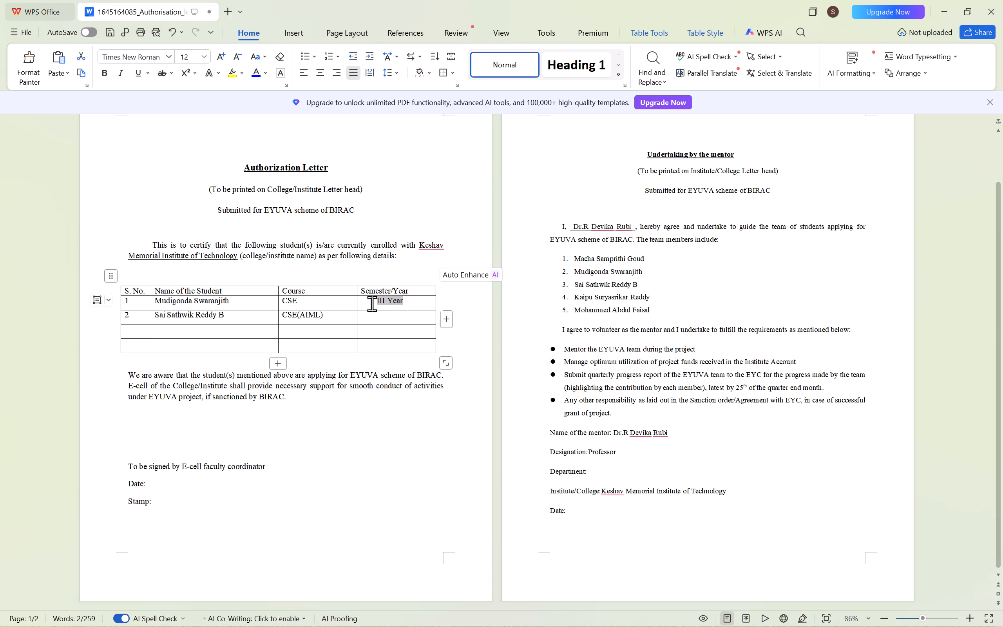
left_click_drag(372, 304, 371, 303)
key("ctrl+c")
left_click(375, 315)
key("ctrl+v")
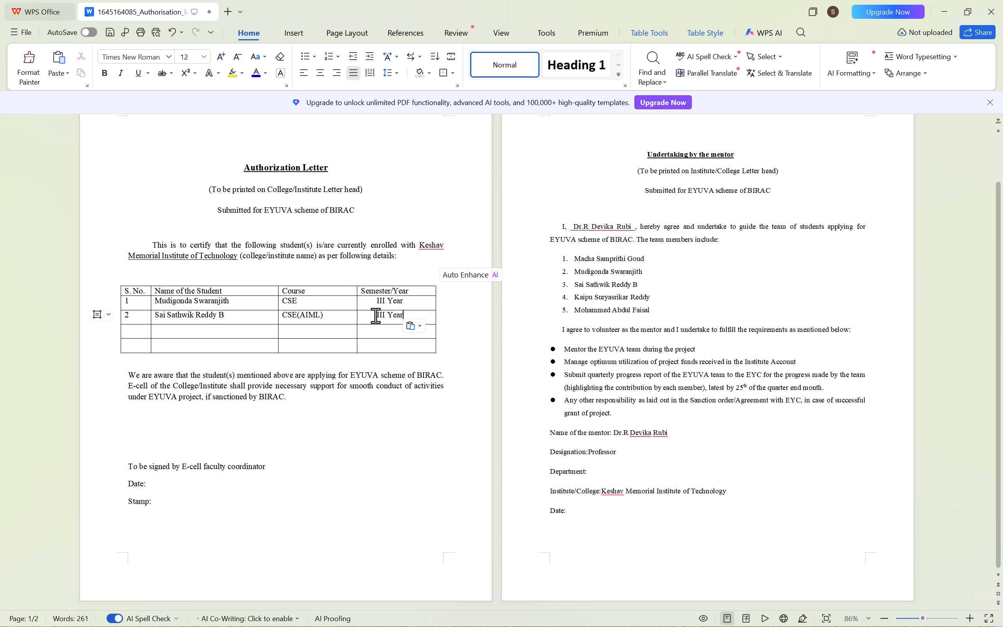
left_click(391, 333)
key("ctrl+v")
left_click(390, 348)
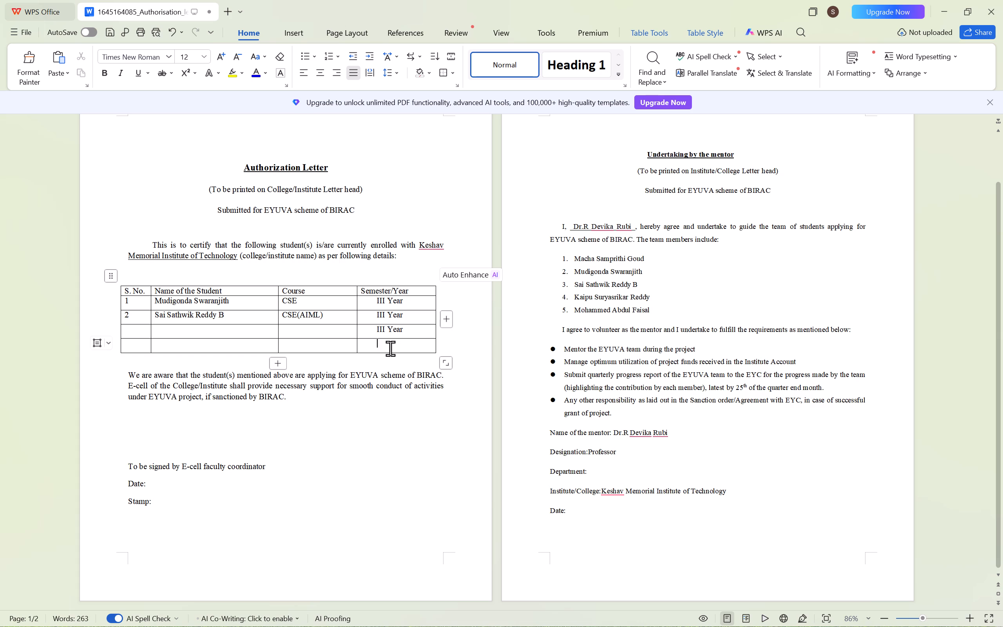
key("ctrl+v")
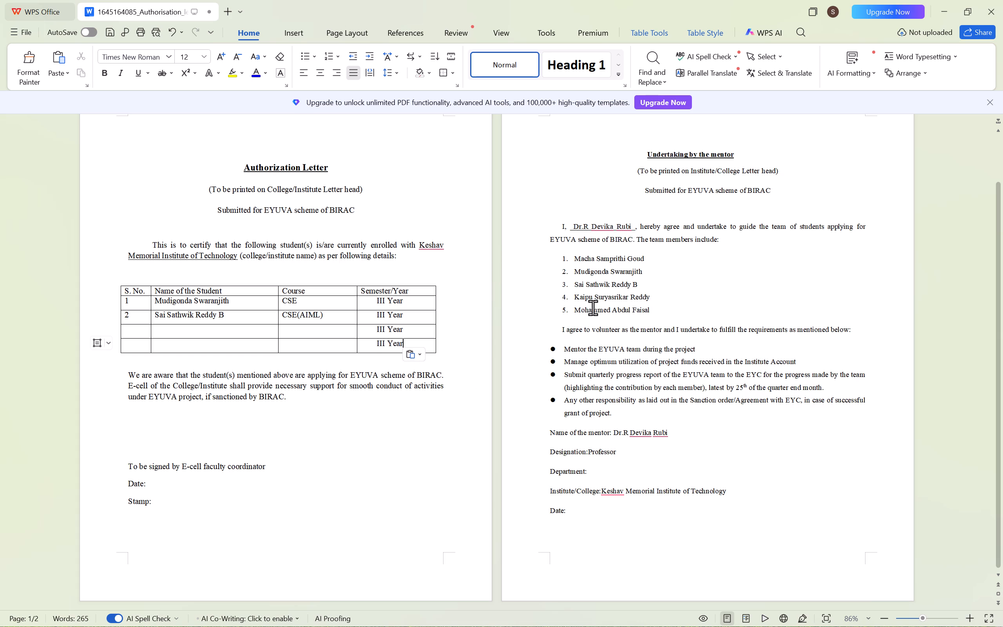
Copy the fourth team member's name from the undertaking into the third student row, removing its list number, indent and extra line.
left_click_drag(574, 297, 652, 296)
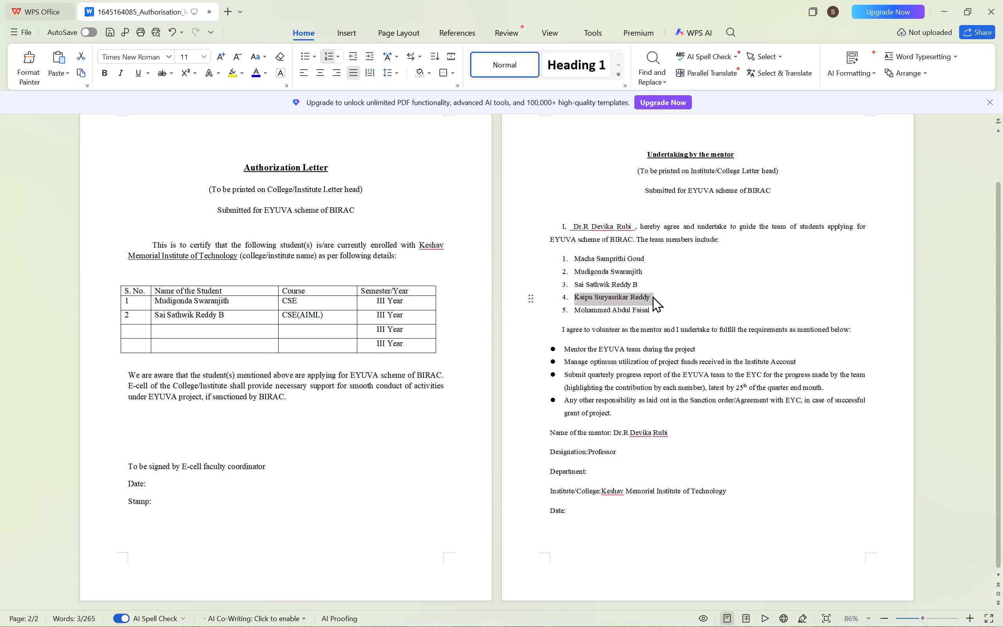
key("ctrl+c")
left_click(200, 330)
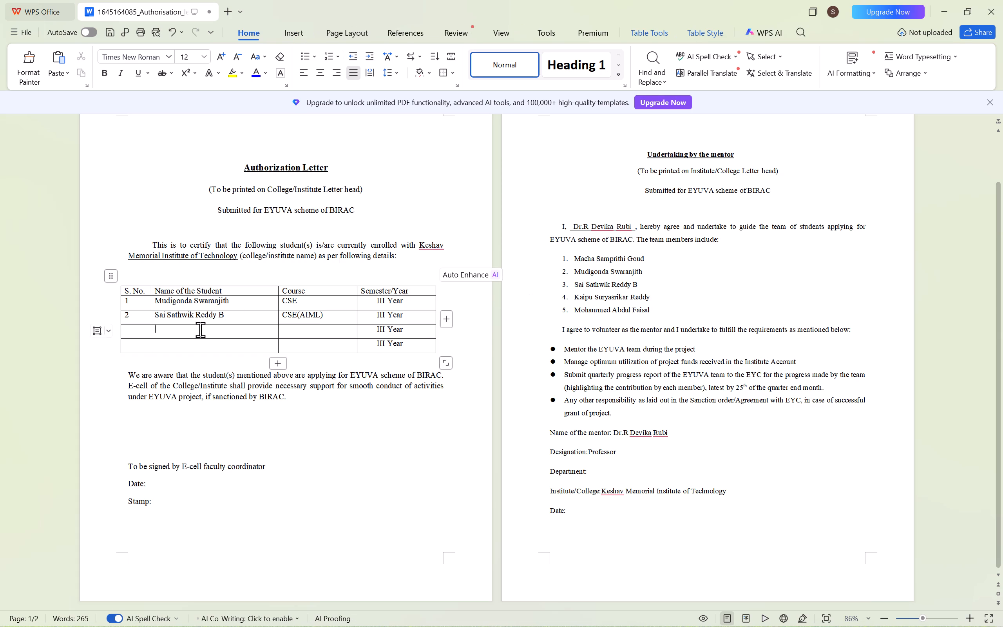
key("ctrl+v")
left_click(179, 328)
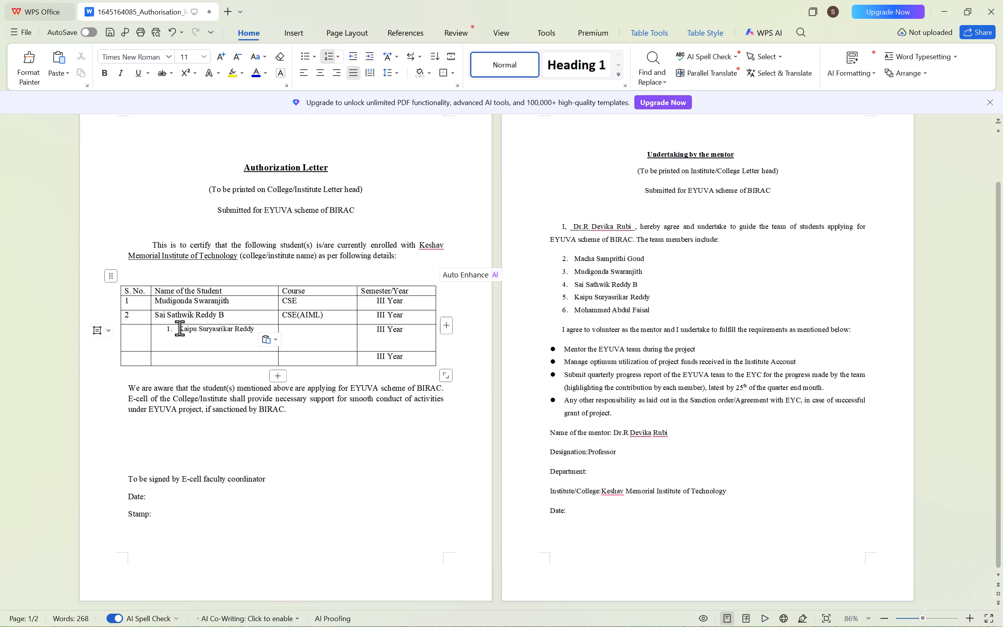
key("BackSpace")
left_click(179, 341)
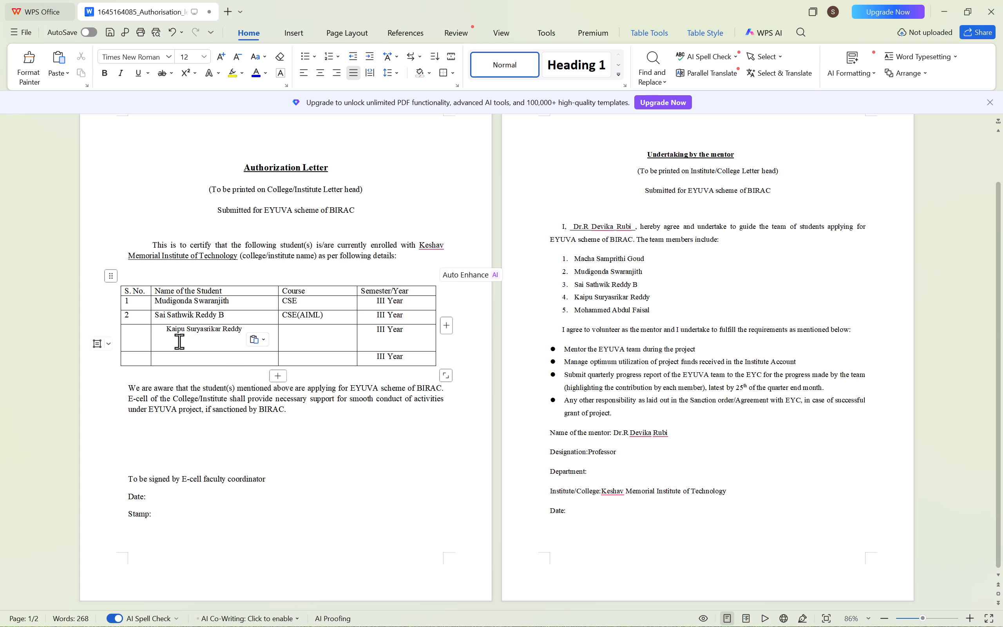
key("BackSpace")
left_click(167, 330)
key("BackSpace")
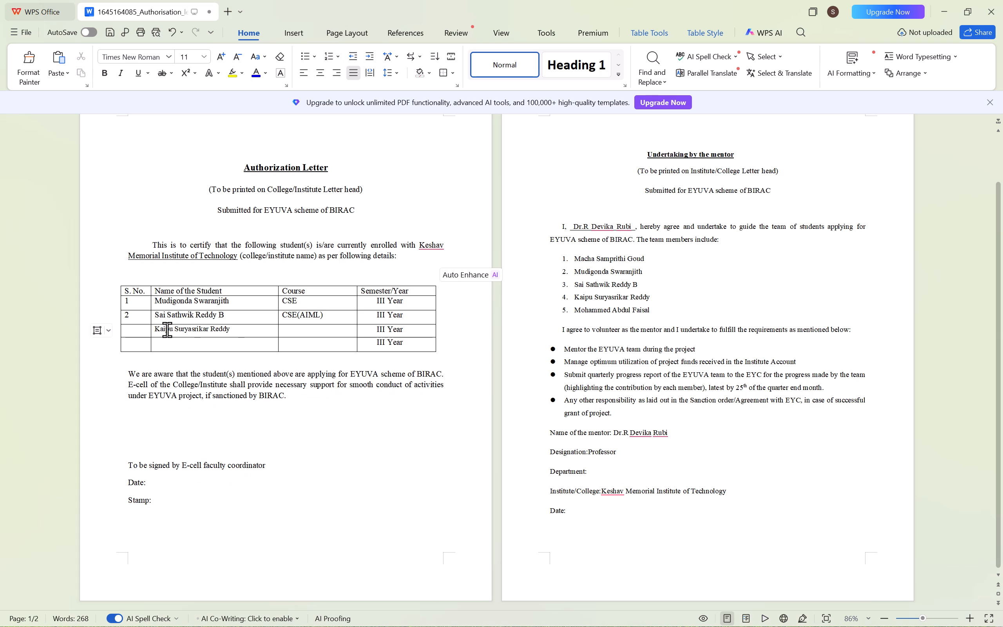
Set the font size of the student name in table row 3 to 12.
left_click_drag(235, 329, 153, 330)
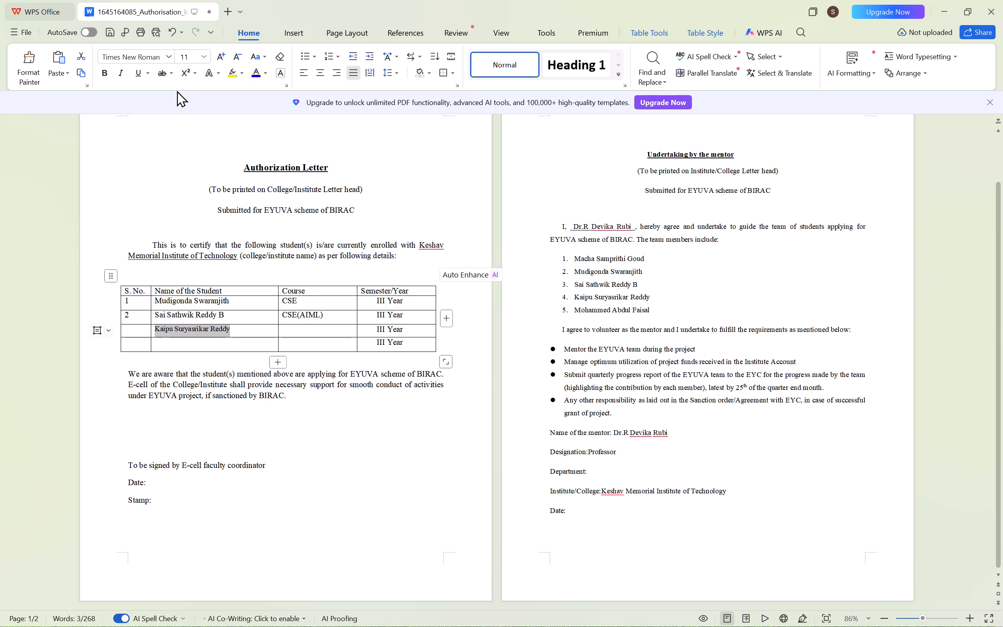
left_click(186, 54)
type("12")
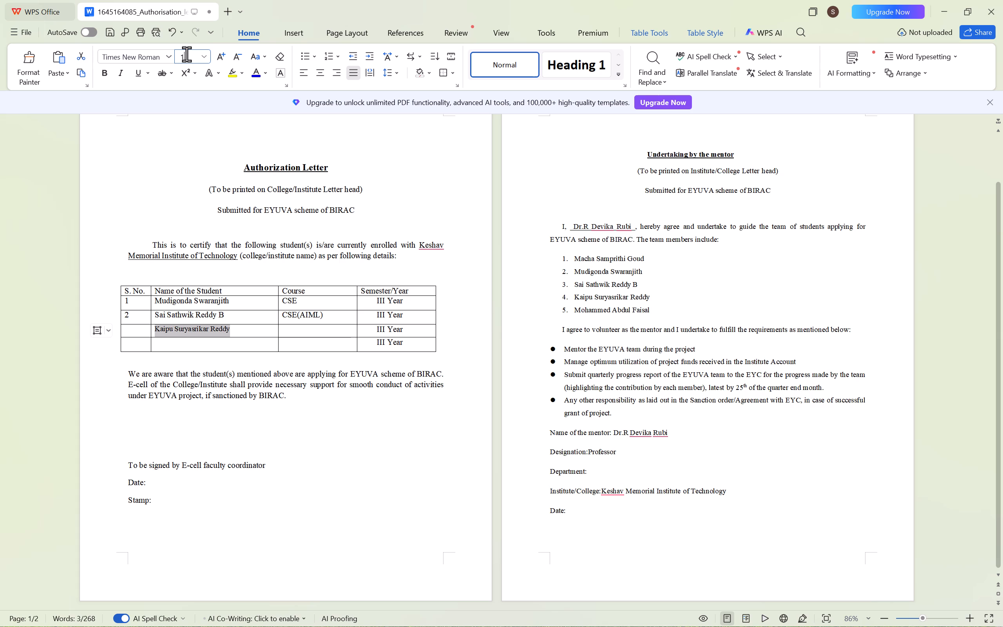
key("Return")
Enter serial numbers 3 and 4 in the S. No. cells of the last two student rows.
left_click(137, 332)
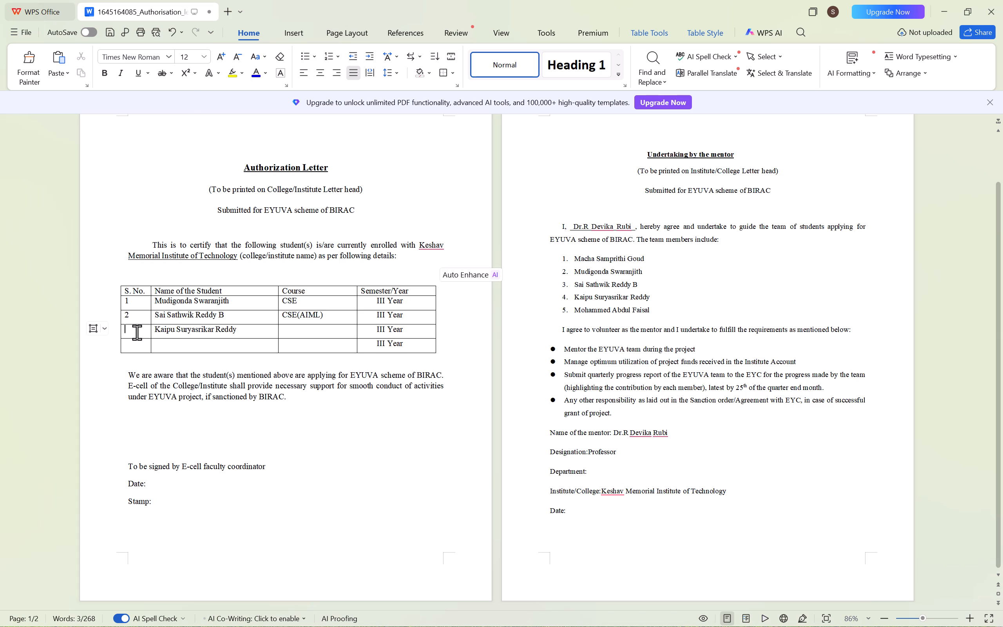
key("3")
left_click(132, 350)
key("4")
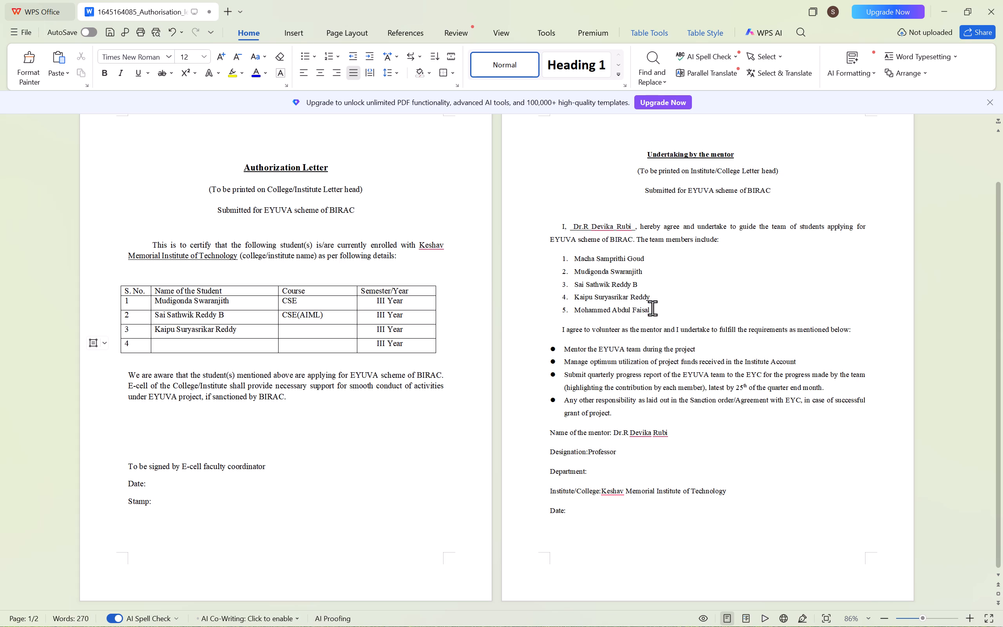
Copy the fifth team member's name from the undertaking into the fourth student row, removing its list number, indent and extra line.
left_click_drag(653, 309, 574, 309)
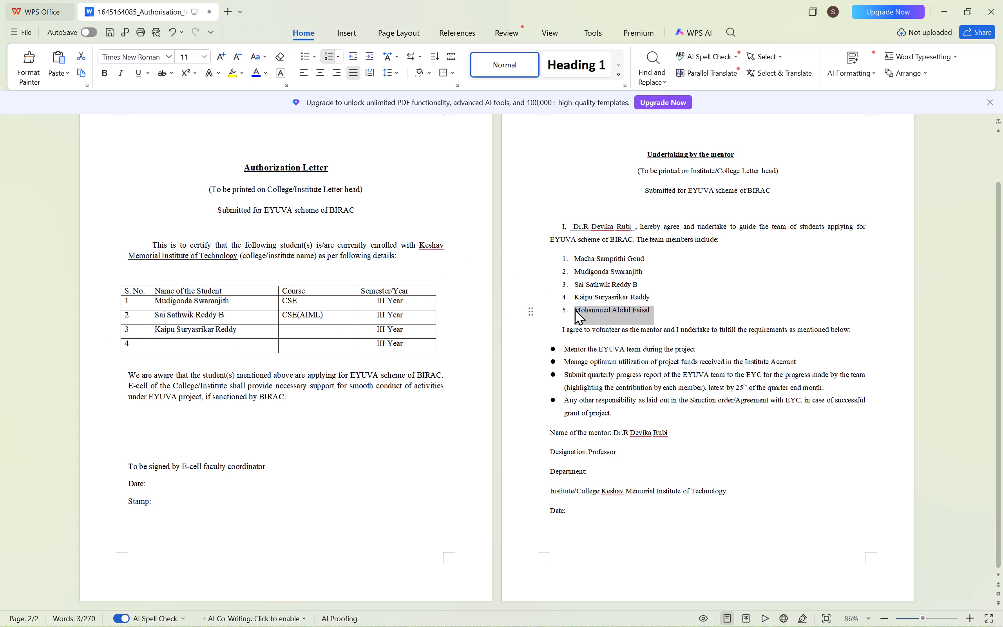
key("ctrl+c")
left_click(227, 350)
key("ctrl+v")
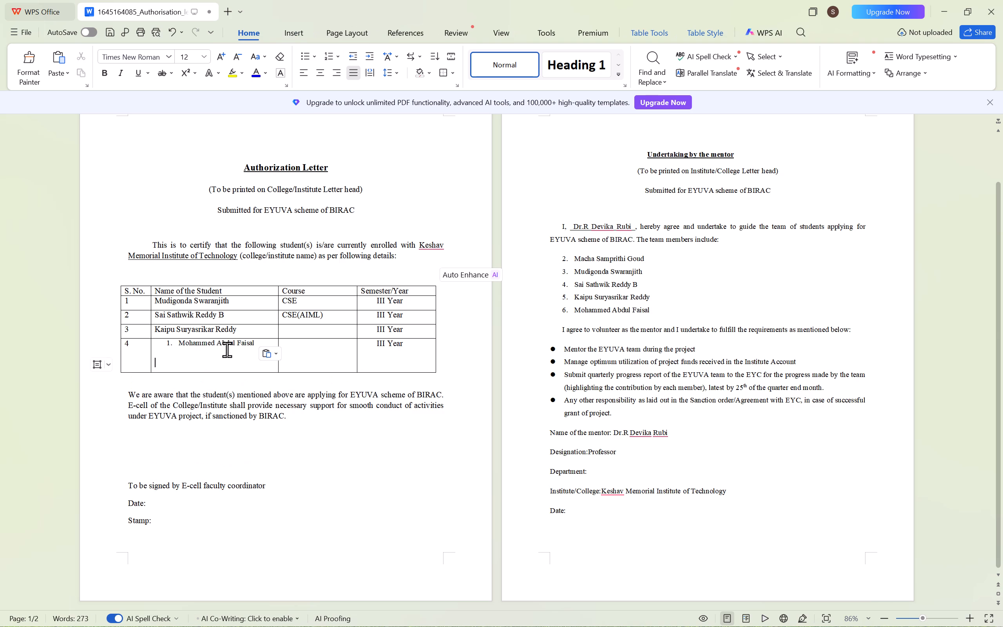
left_click(178, 340)
key("BackSpace")
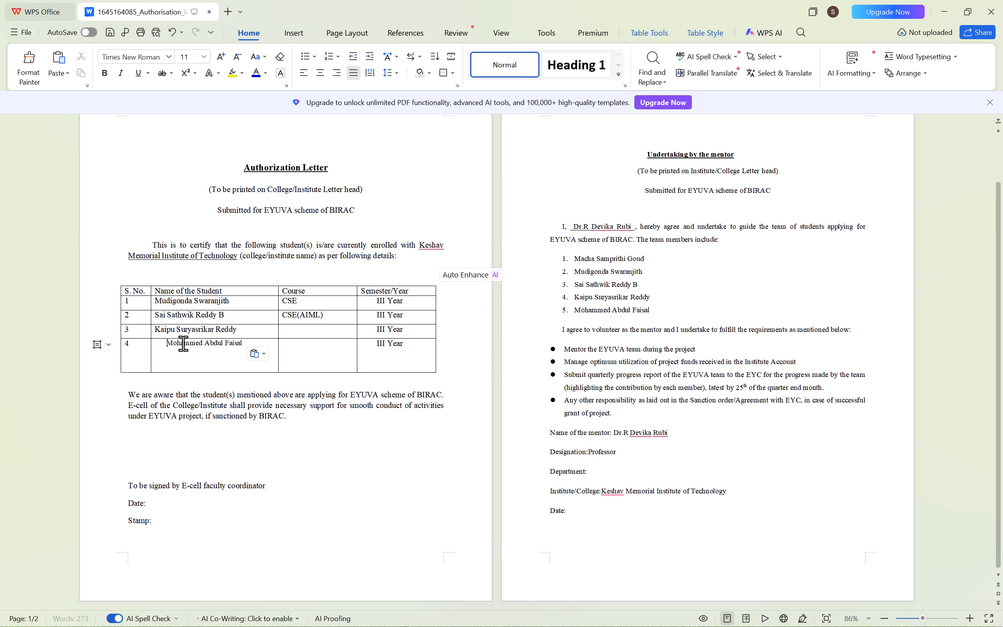
key("BackSpace")
left_click(180, 361)
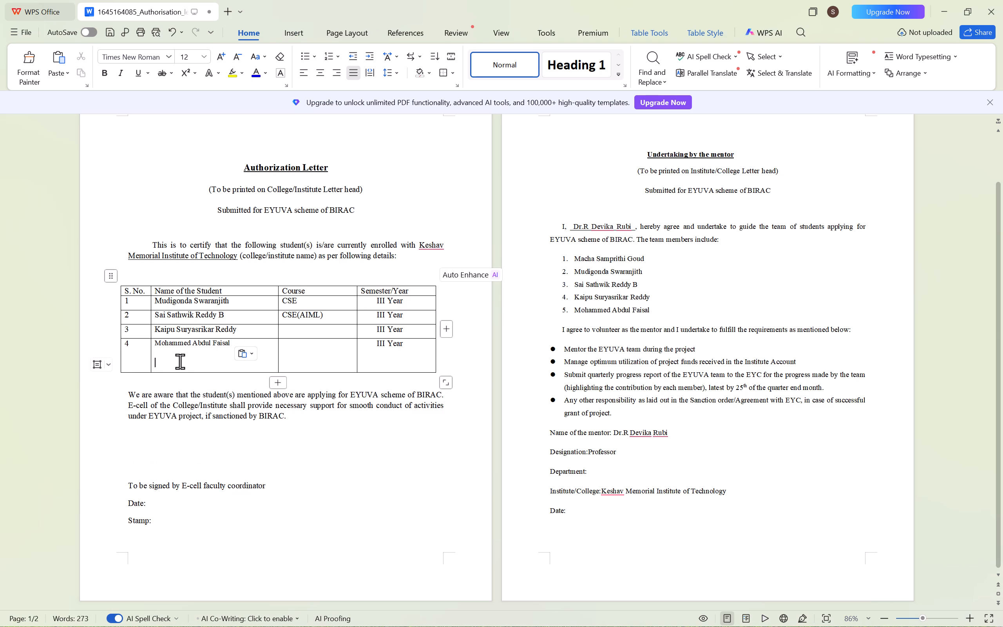
key("BackSpace")
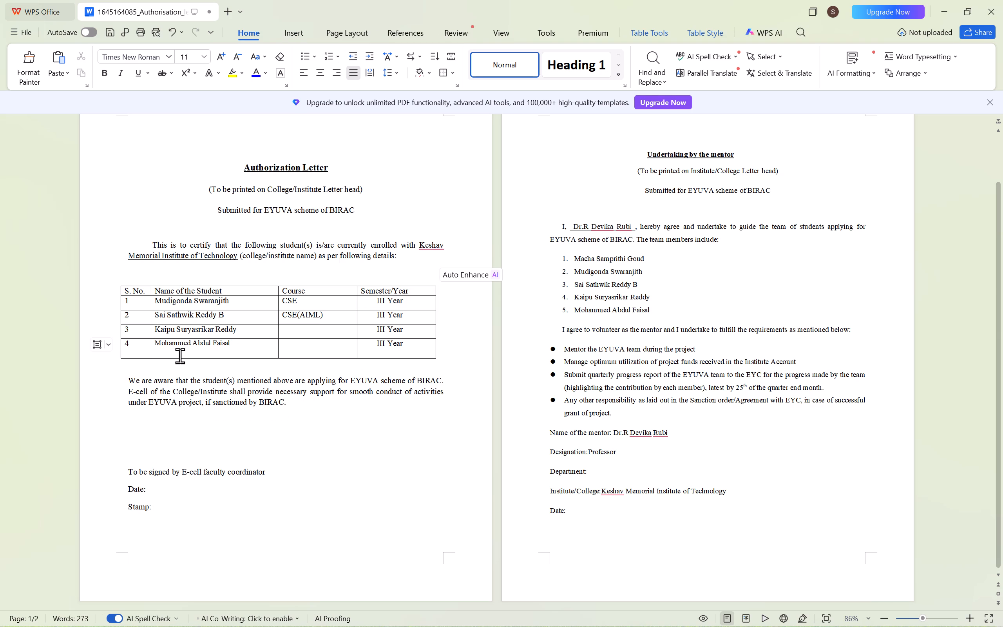
left_click(179, 355)
Set the font size of the student name in table row 4 to 12.
left_click_drag(240, 346, 150, 347)
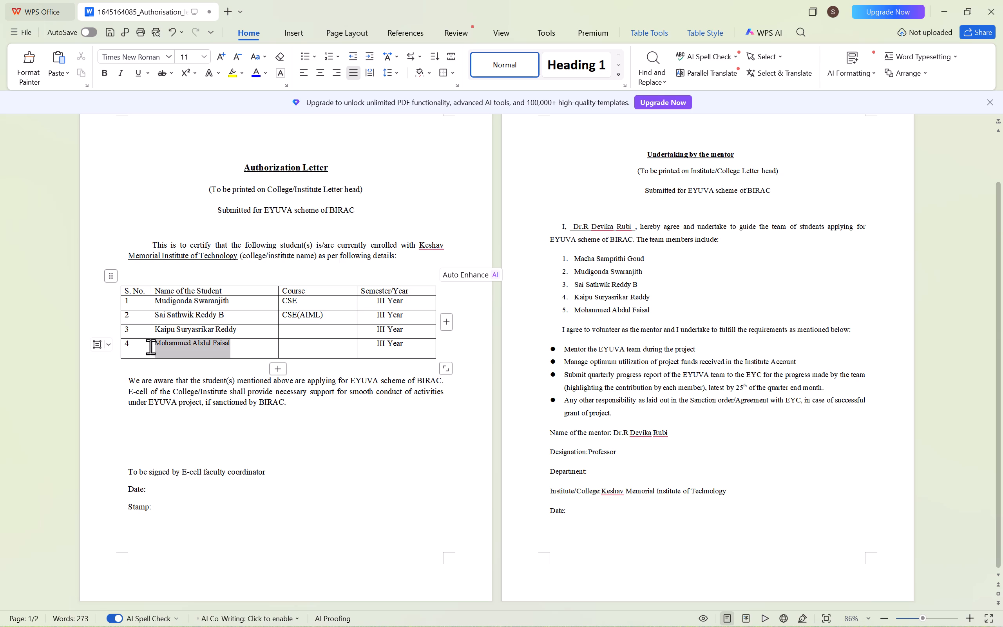
left_click_drag(150, 347, 156, 347)
left_click(189, 58)
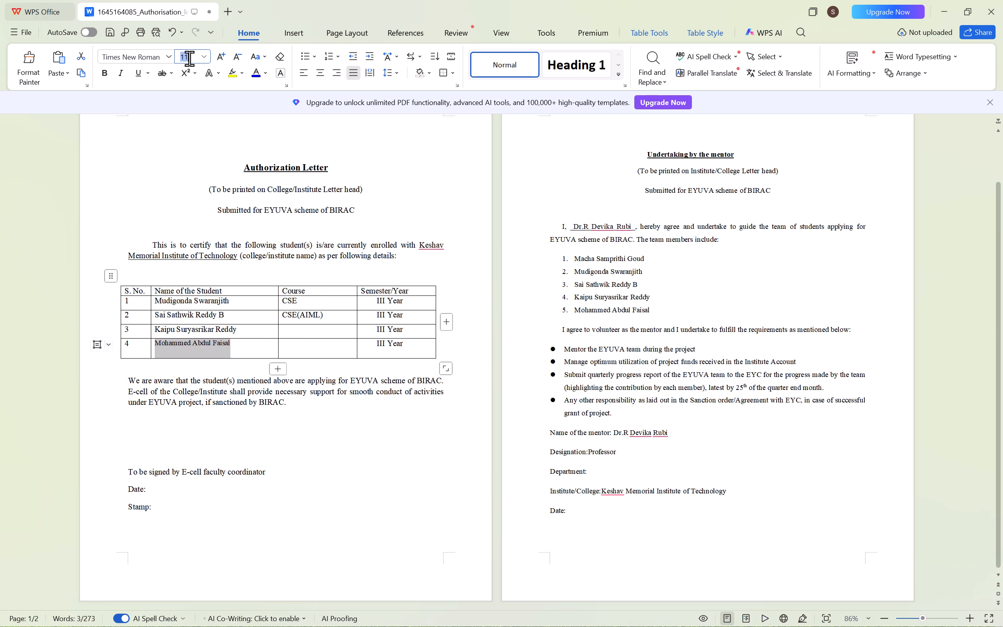
type("12")
key("Return")
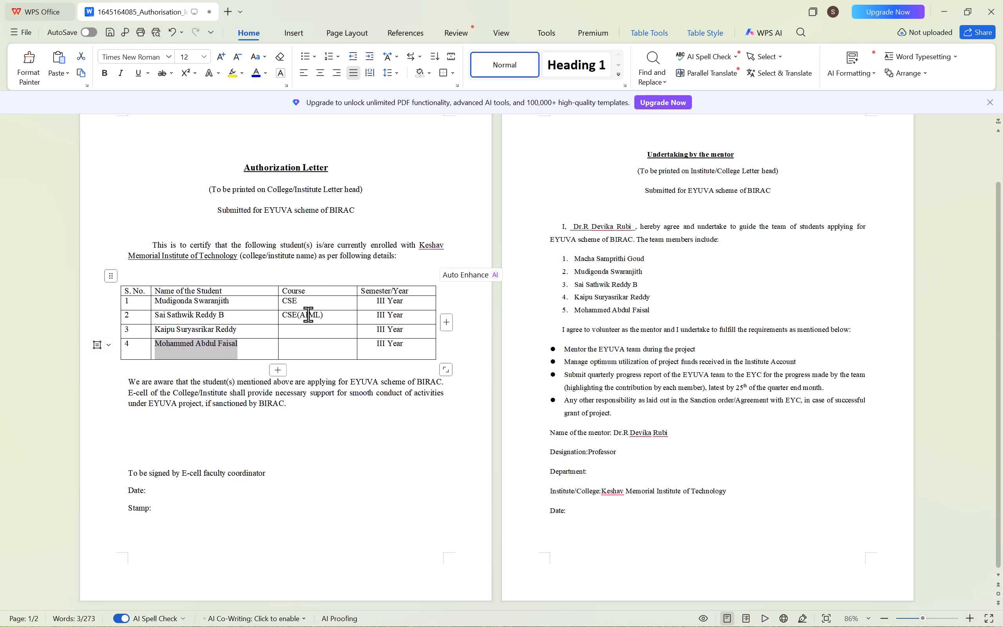
Fill the Course cells with "CSE" for student 3 and "CSE(AIML)" for student 4.
left_click(311, 330)
type("CSE")
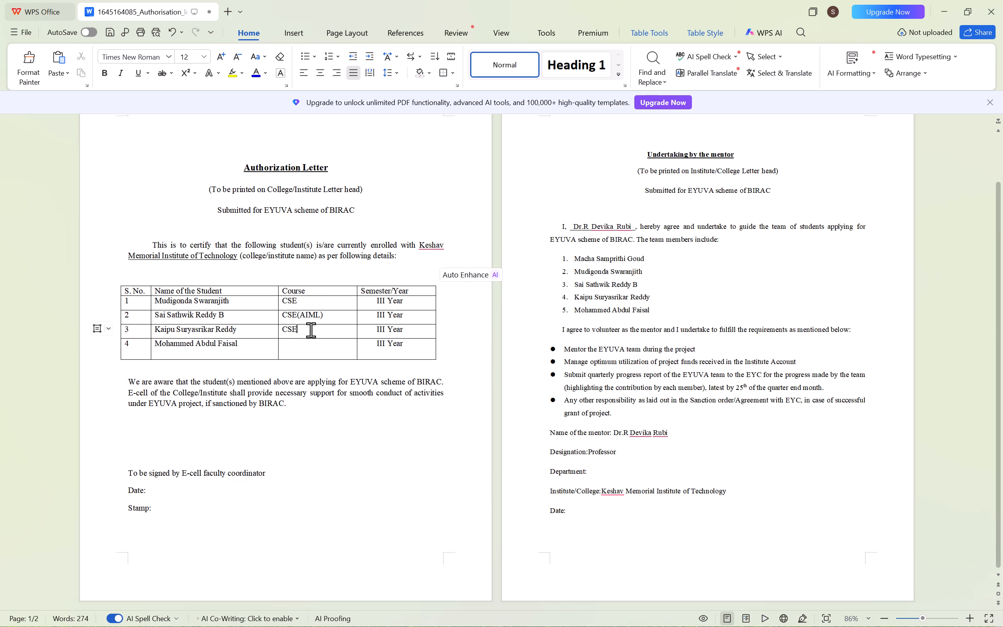
left_click(317, 350)
type("CSE")
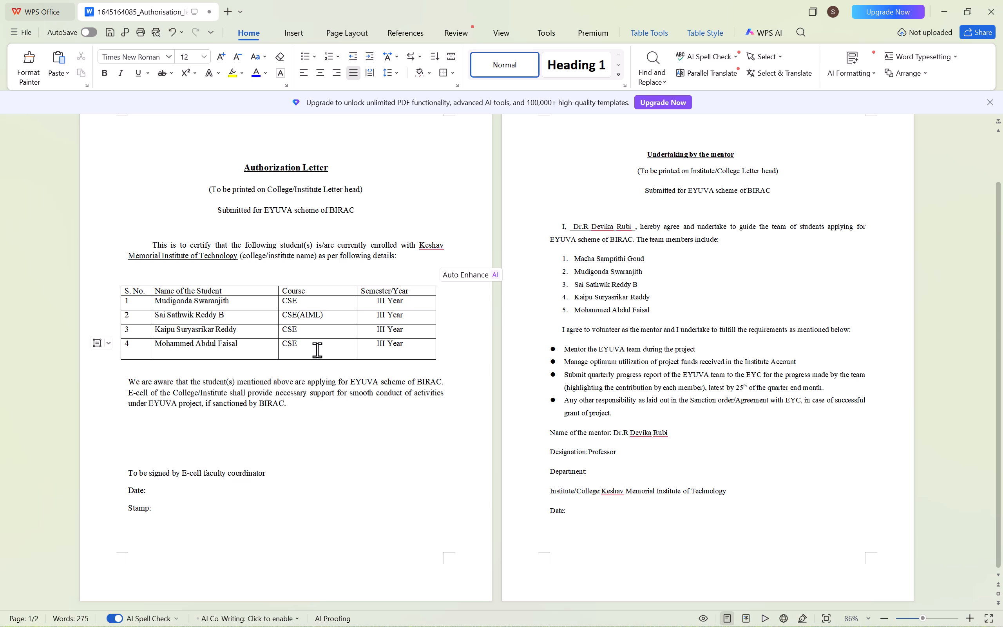
type("(AIML")
key("shift+parenright")
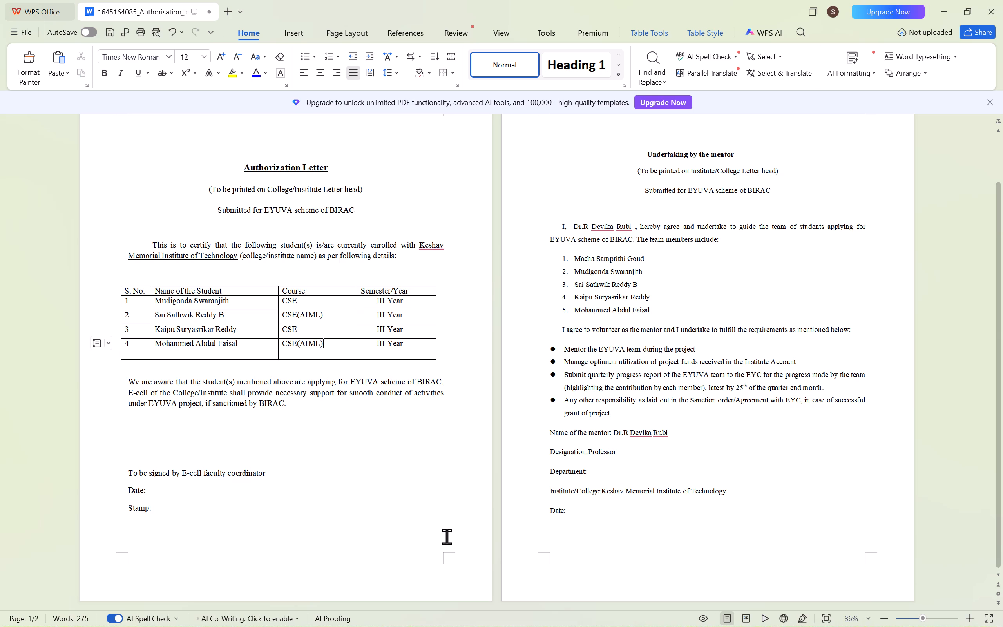
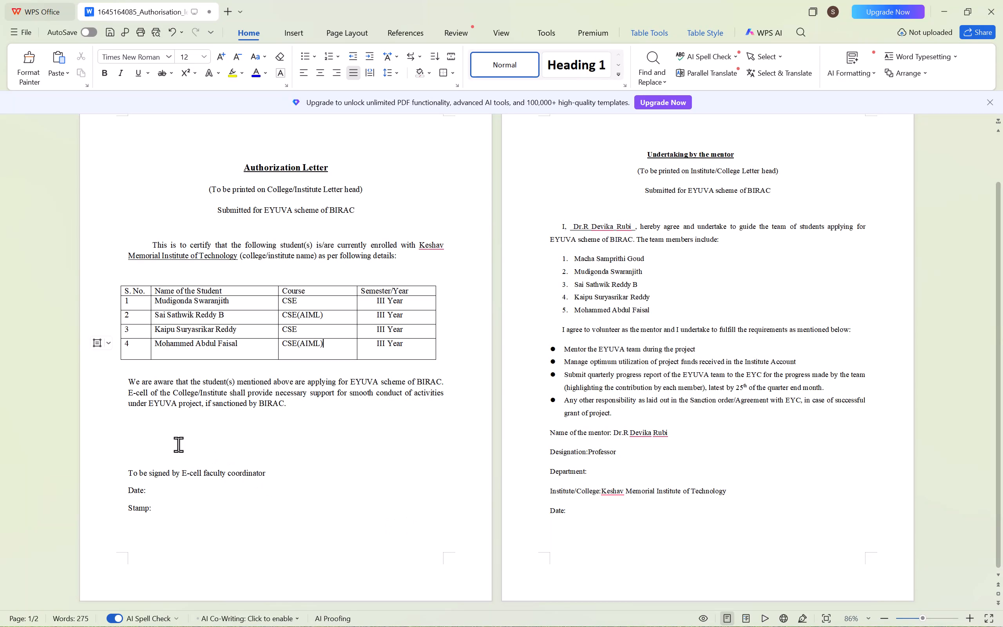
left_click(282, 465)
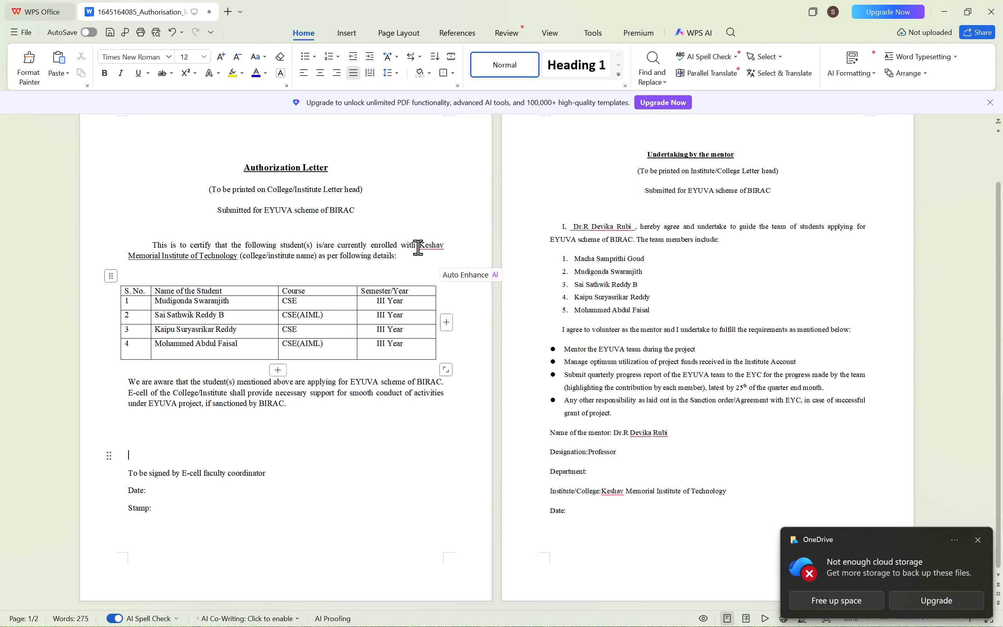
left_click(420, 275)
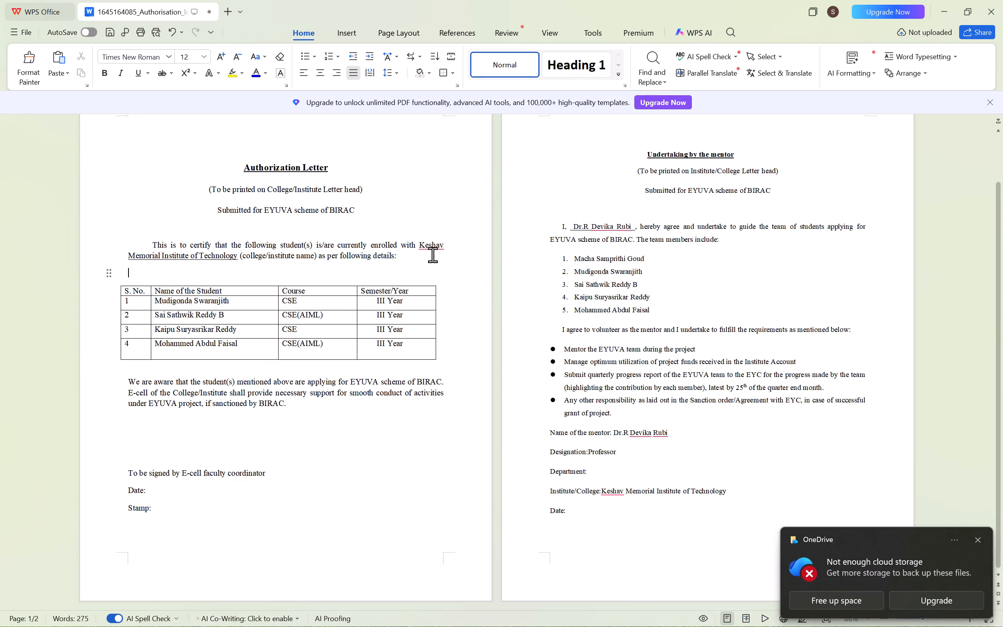
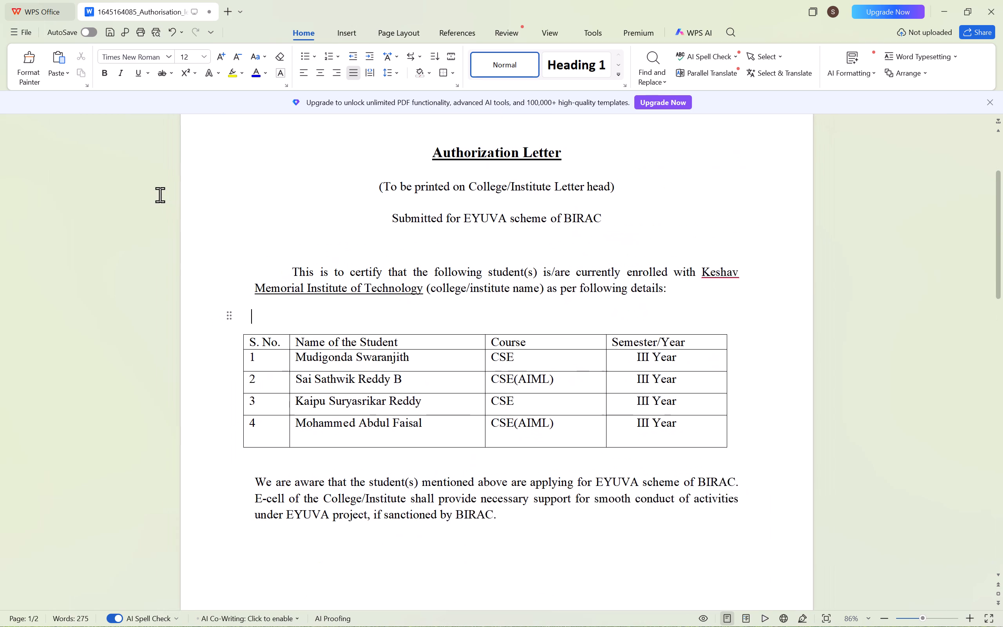
Review the authorization letter's certification text, student table, support statement and the coordinator signature, date and stamp lines.
scroll(160, 195, "down", 1)
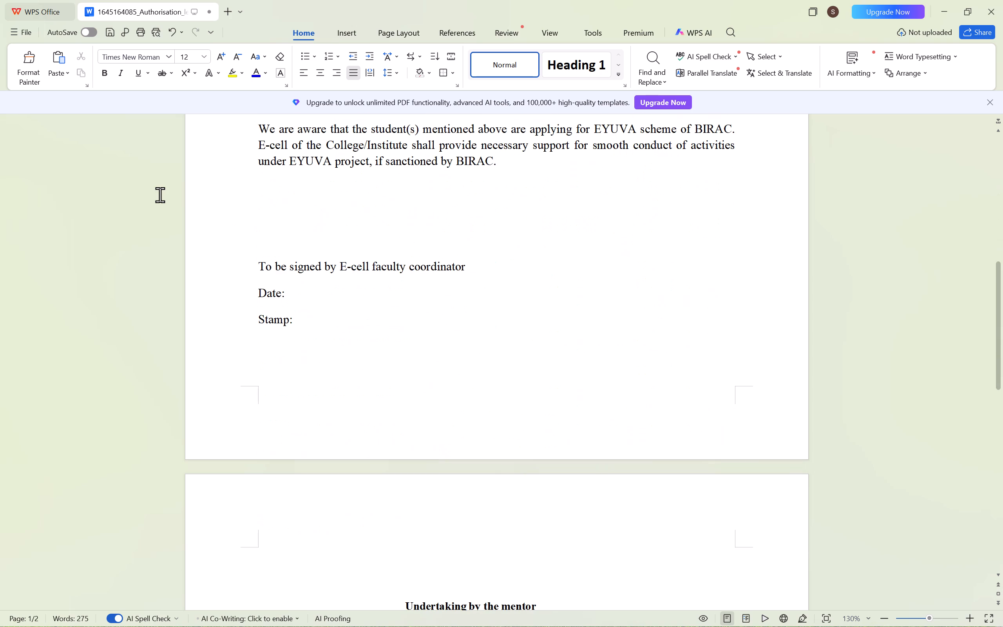
scroll(166, 209, "up", 5)
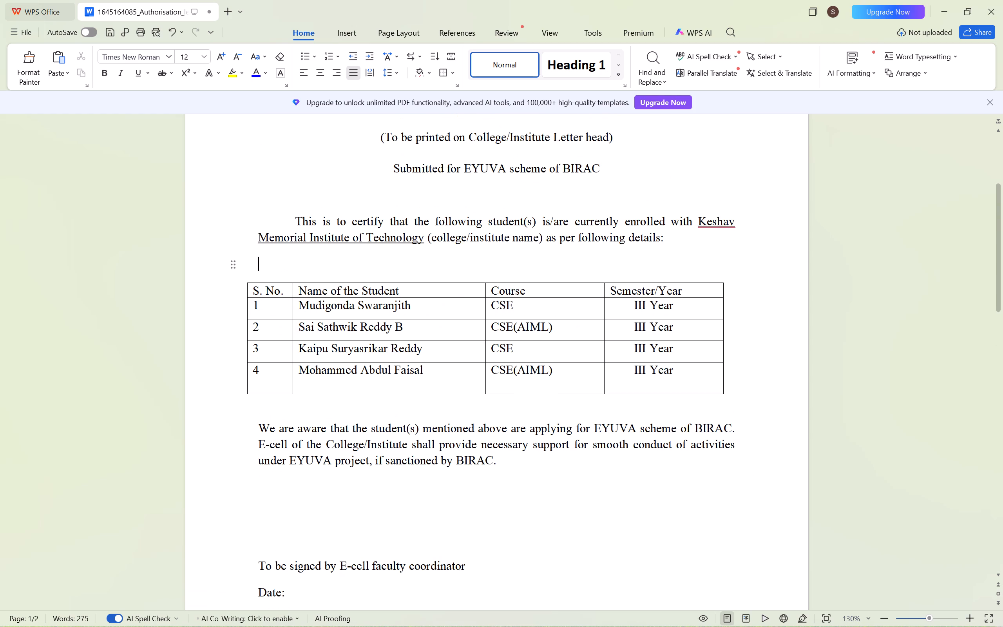
scroll(167, 214, "down", 1)
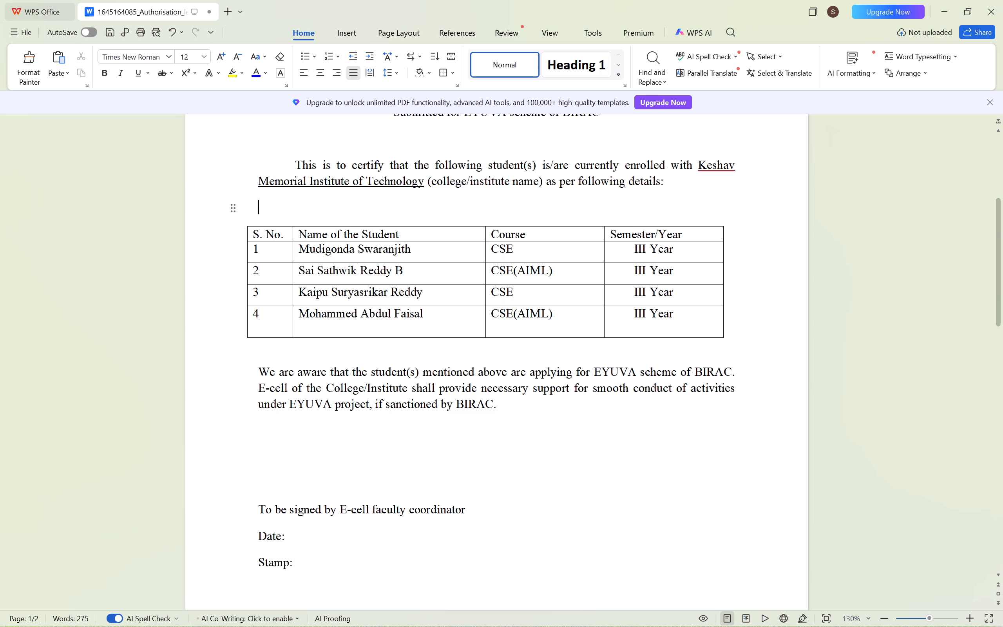
scroll(167, 214, "down", 2)
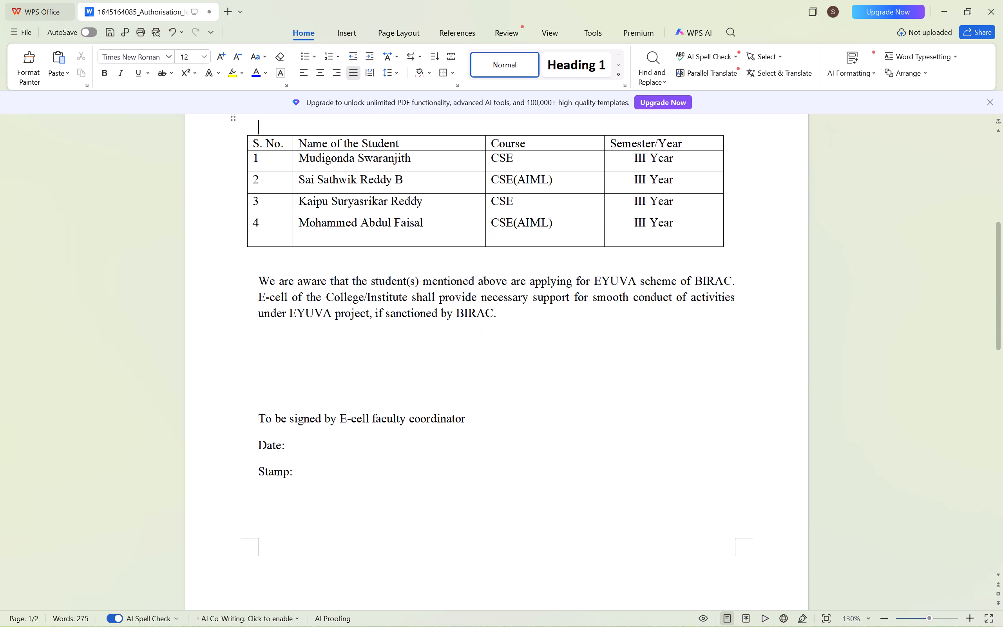
scroll(167, 214, "down", 1)
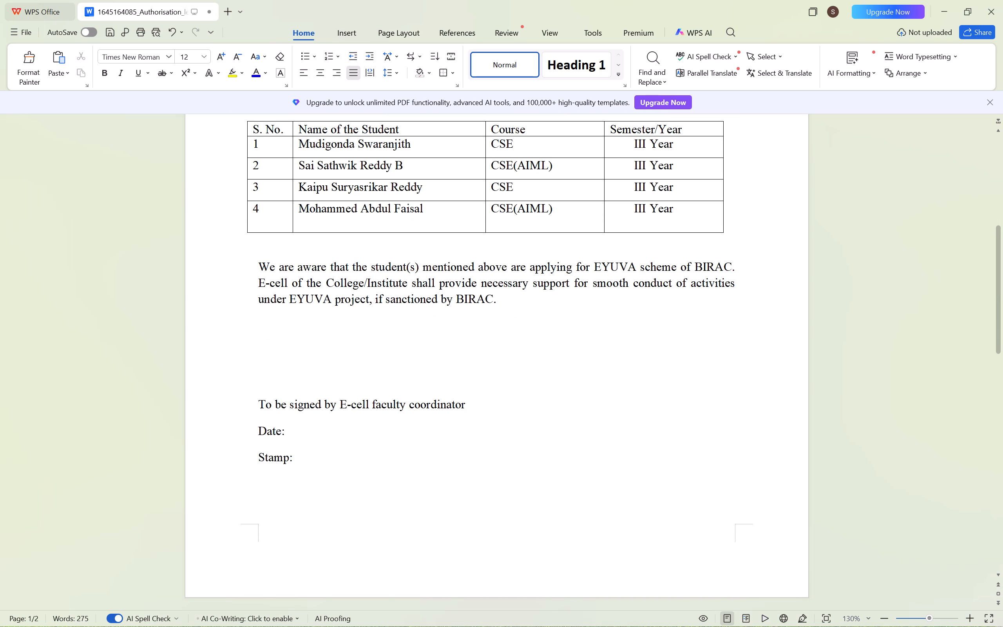
scroll(167, 214, "down", 1)
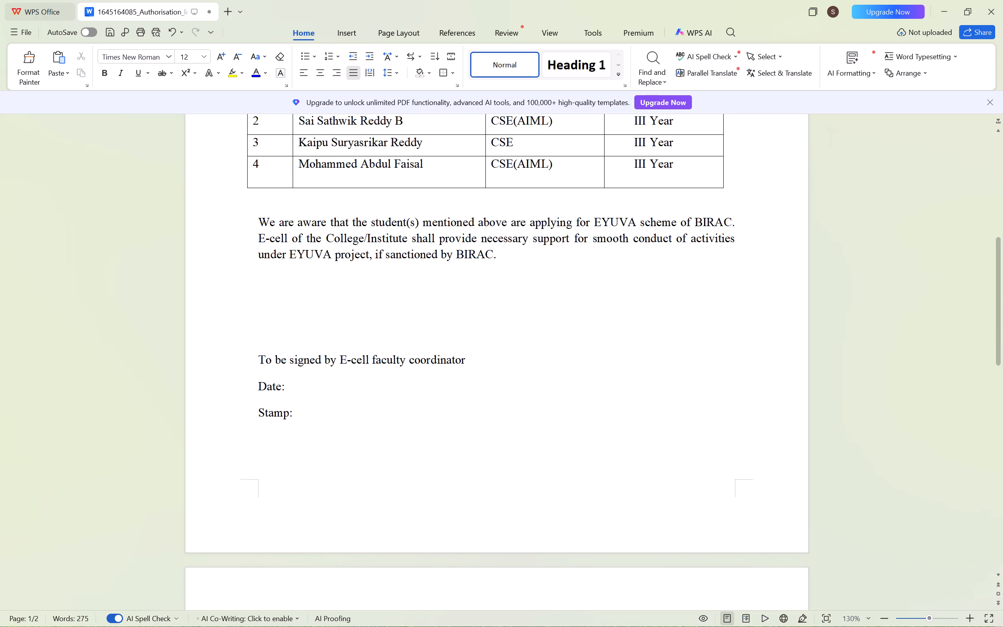
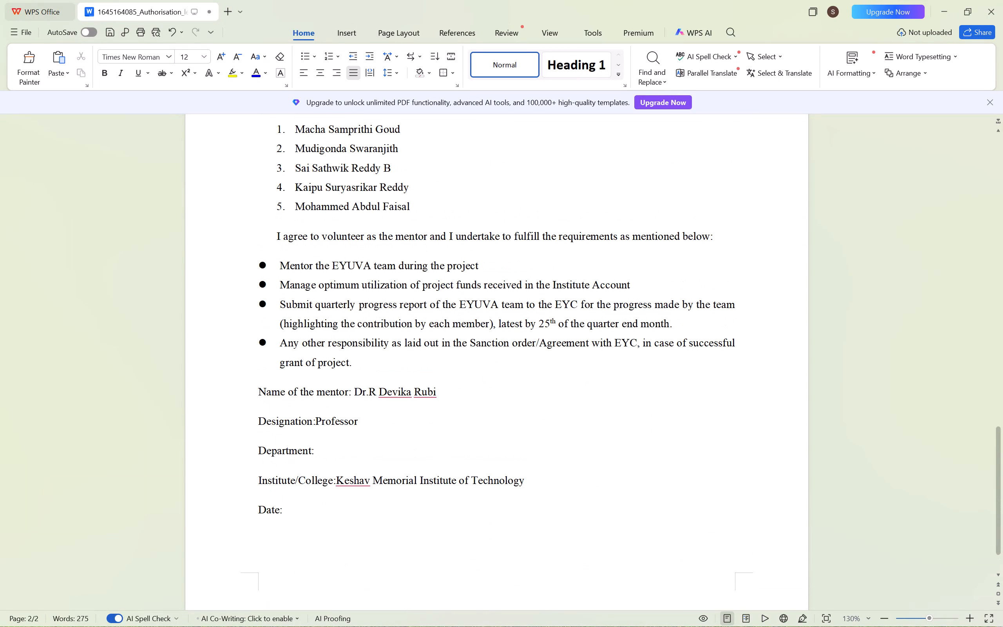
Fill in the mentor undertaking's Department line with "Computer Science and Engineering(Research)".
left_click(334, 452)
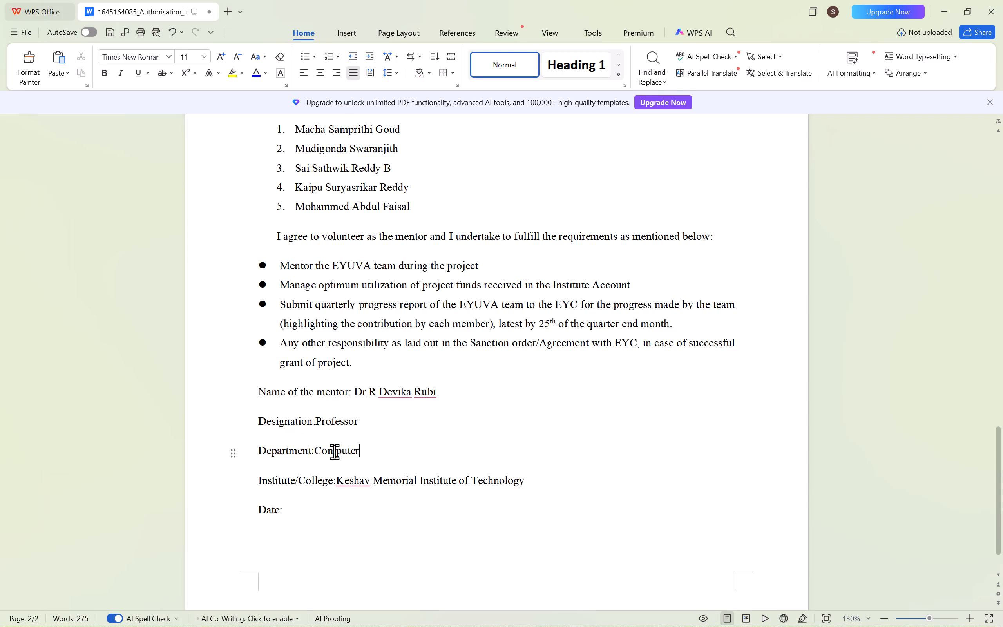
key("space")
type("cience and")
key("space")
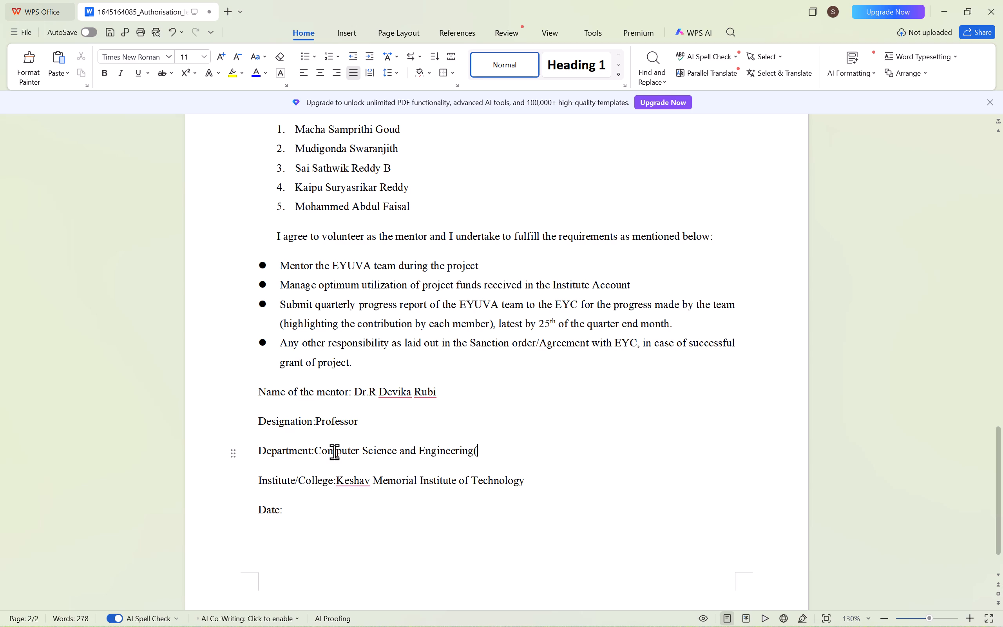
key("BackSpace")
key("BackSpace")
type("esearch")
key("shift+parenright")
Review the mentor undertaking's heading, team member list, responsibilities and mentor detail lines down to the date.
scroll(334, 452, "up", 7)
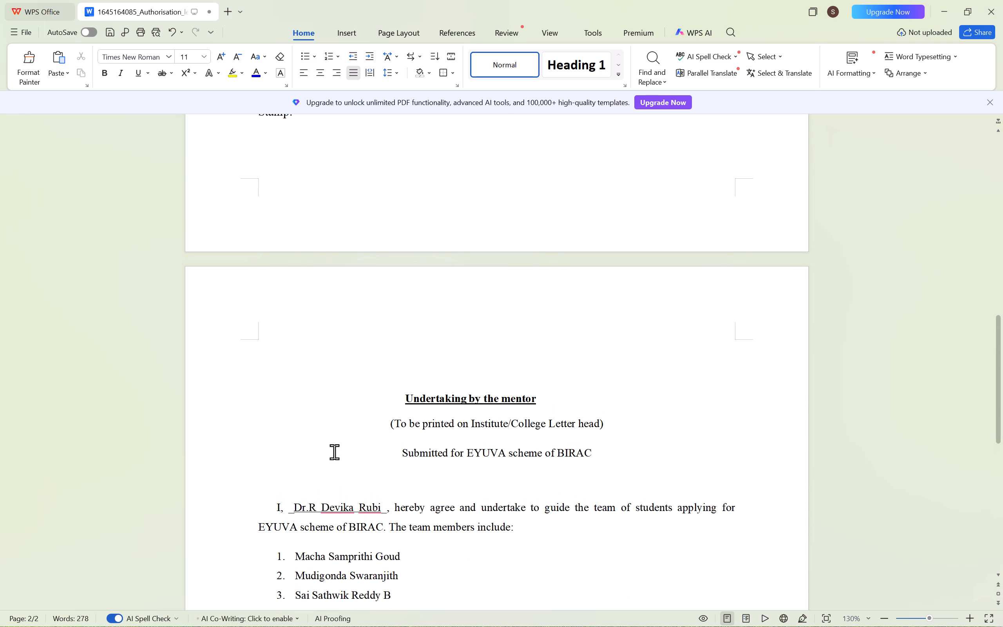
scroll(334, 452, "down", 5)
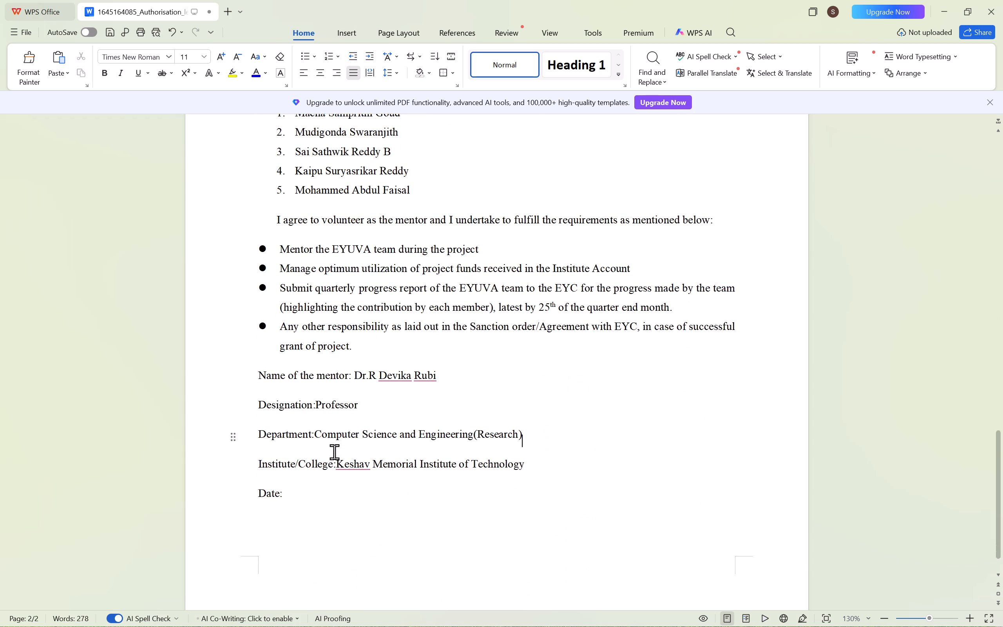
scroll(334, 452, "up", 1)
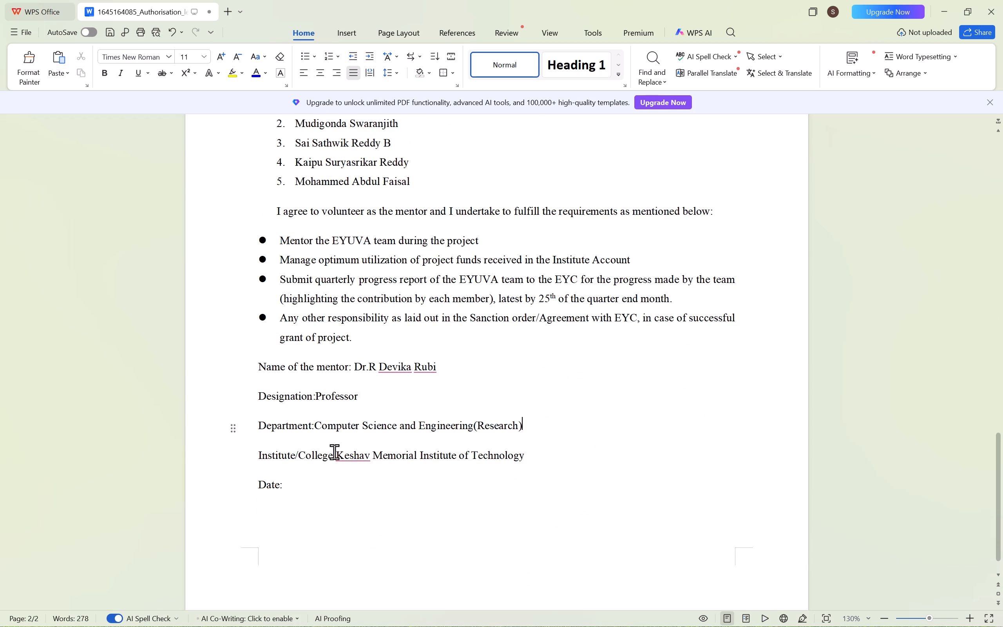
scroll(334, 452, "up", 2)
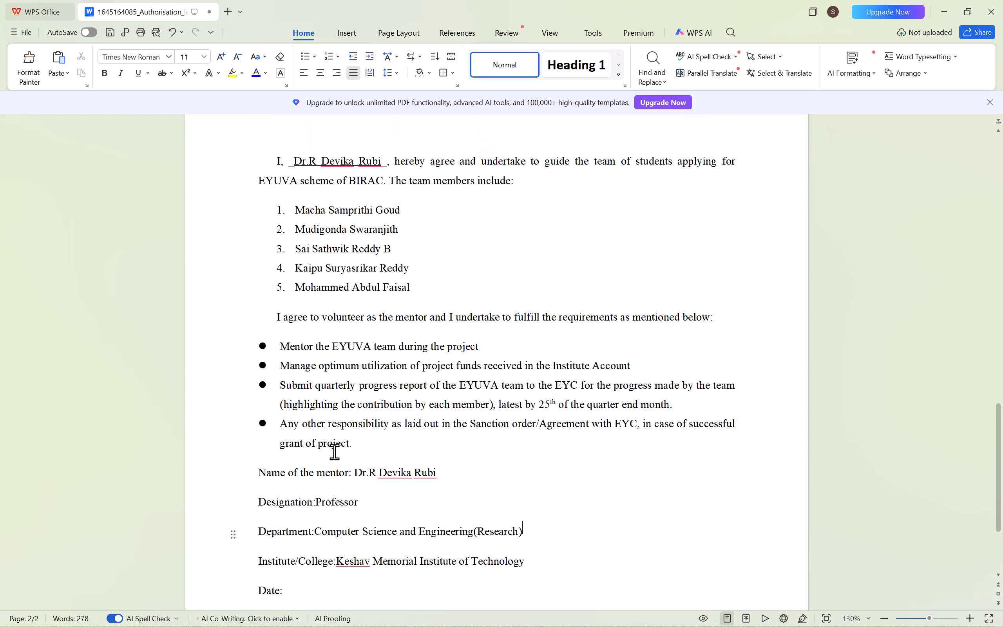
scroll(334, 452, "up", 1)
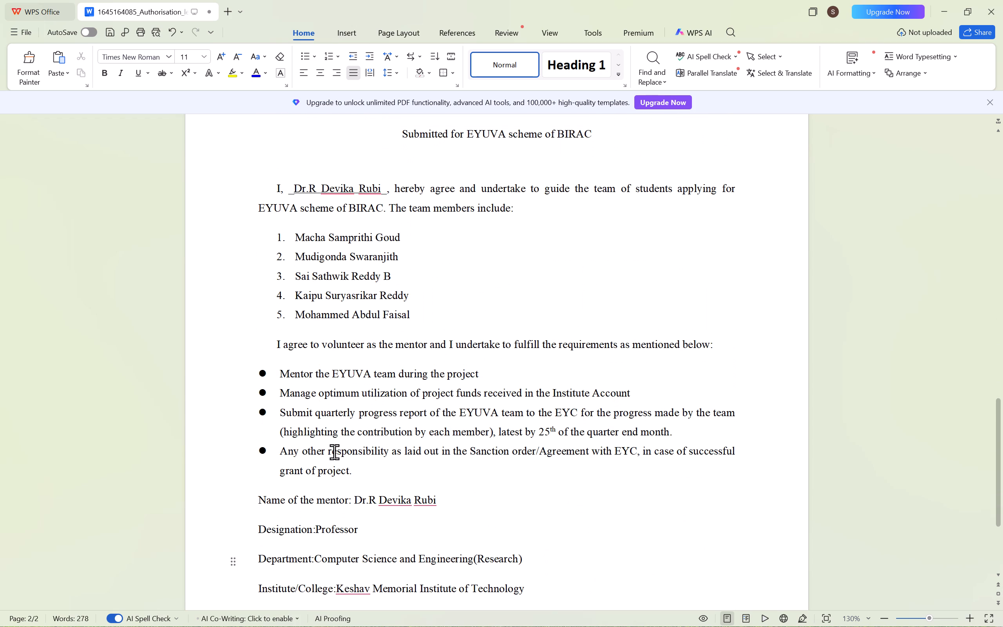
scroll(334, 452, "down", 2)
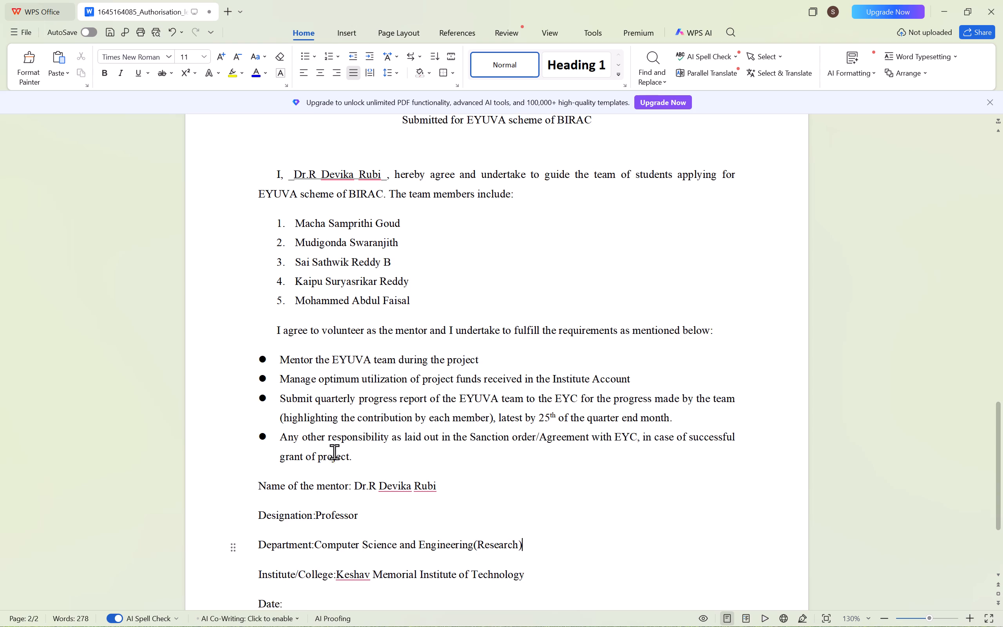
scroll(334, 452, "down", 1)
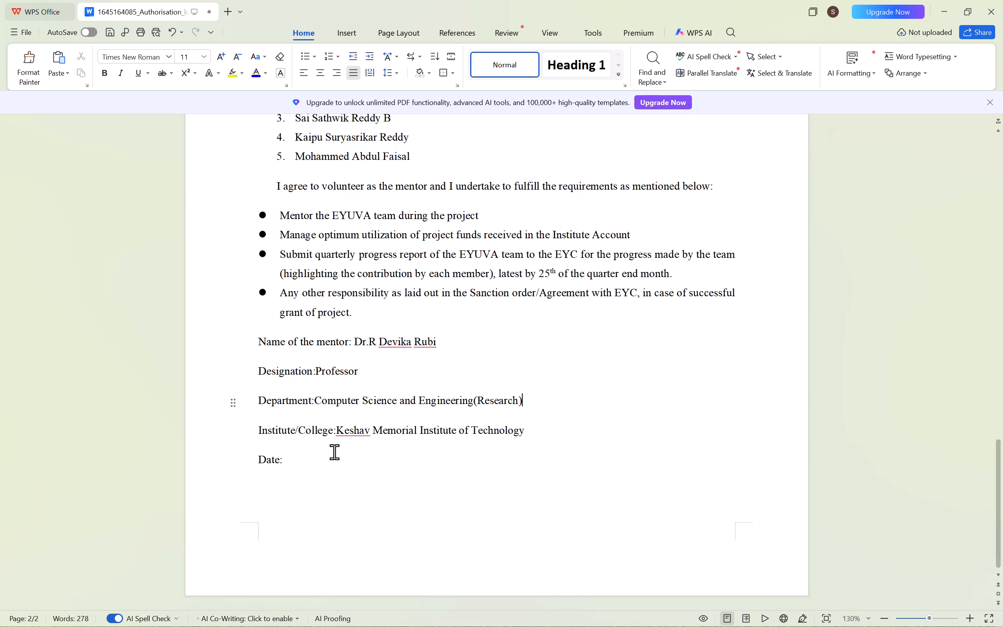
Fill in the Date line at the end of the mentor undertaking with 29-10-2026.
left_click(309, 458)
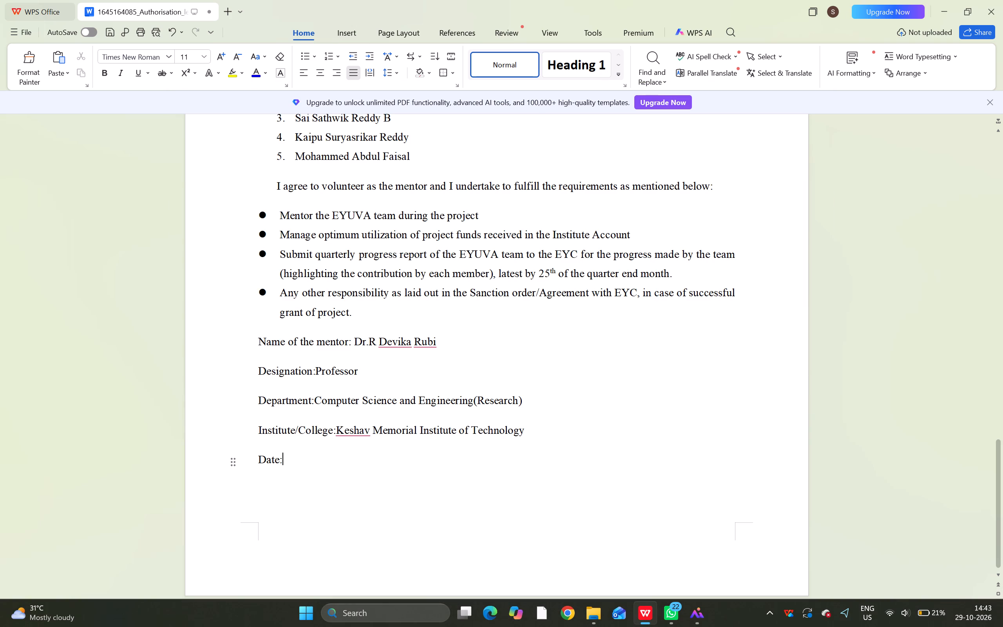
key("2")
key("9")
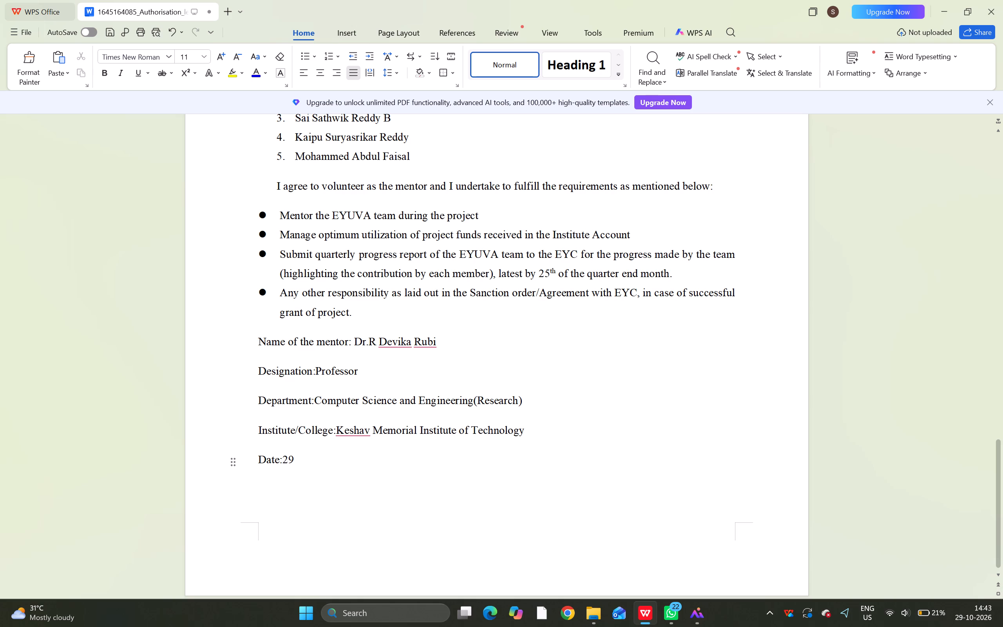
type("-10-2006")
left_click(341, 626)
key("BackSpace")
key("BackSpace")
key("BackSpace")
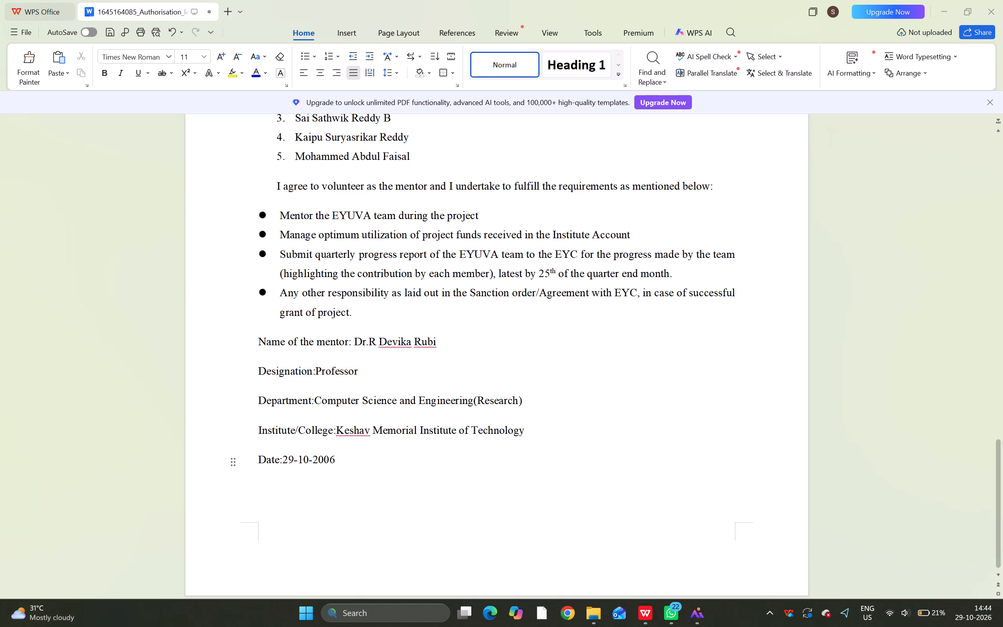
left_click(333, 462)
key("BackSpace")
key("BackSpace")
type("26")
left_click(472, 469)
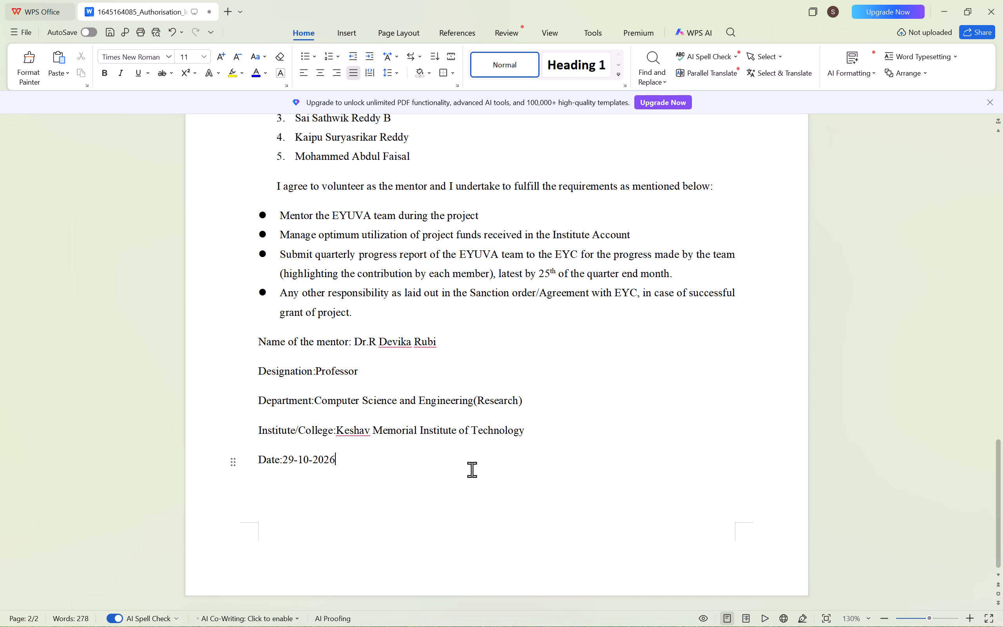
Change the day in the undertaking's date to 30, making it 30-10-2026.
scroll(472, 469, "up", 2)
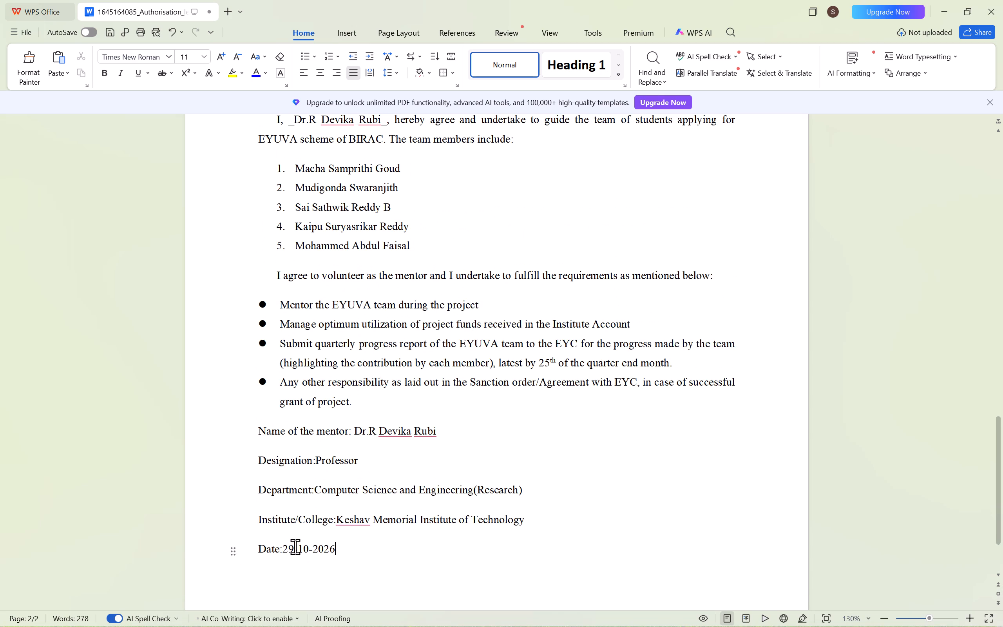
left_click(295, 547)
key("BackSpace")
key("BackSpace")
type("30")
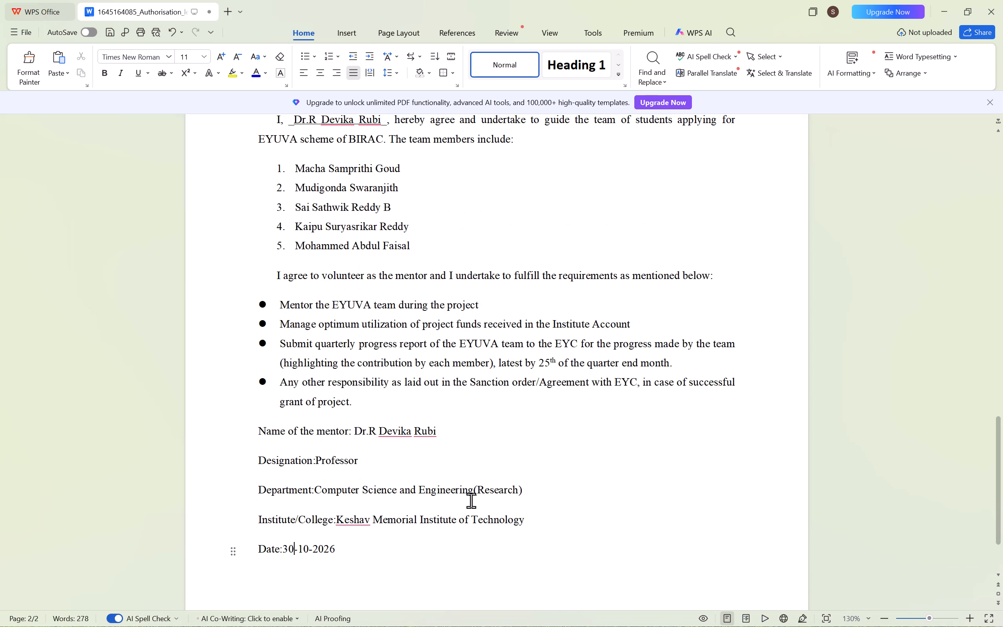
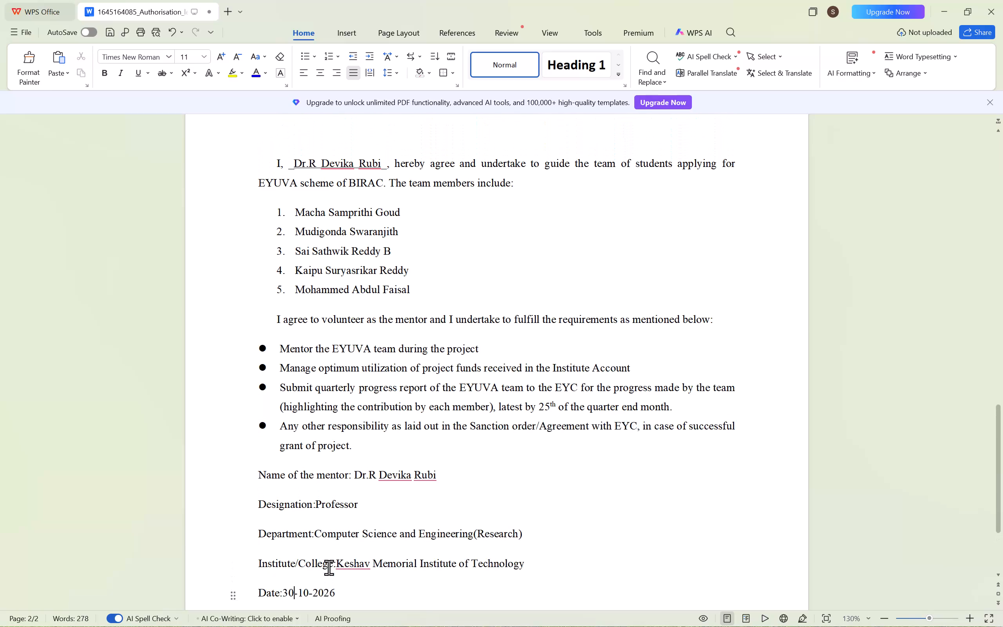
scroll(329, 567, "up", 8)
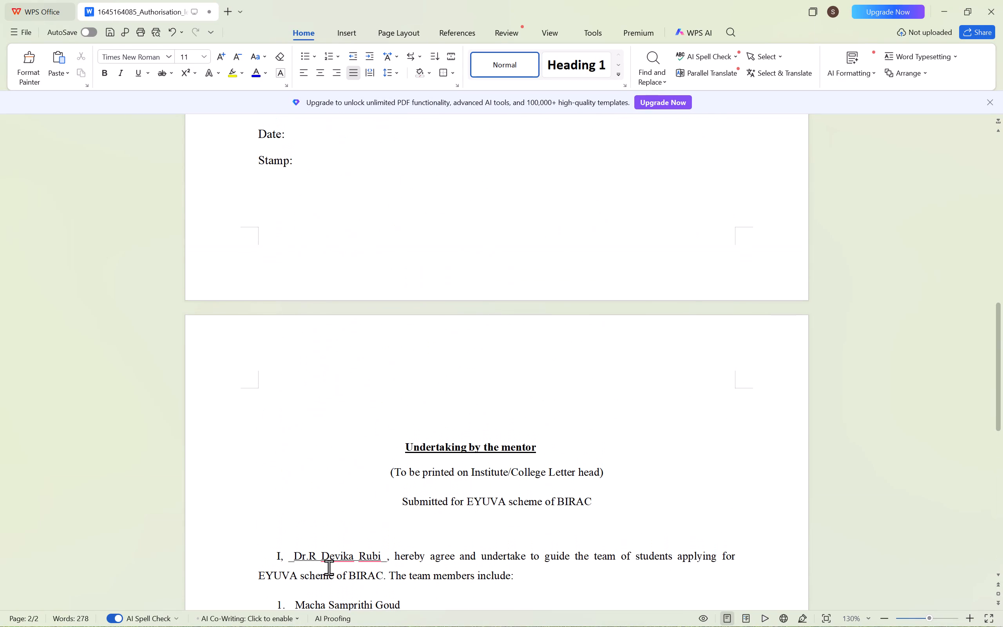
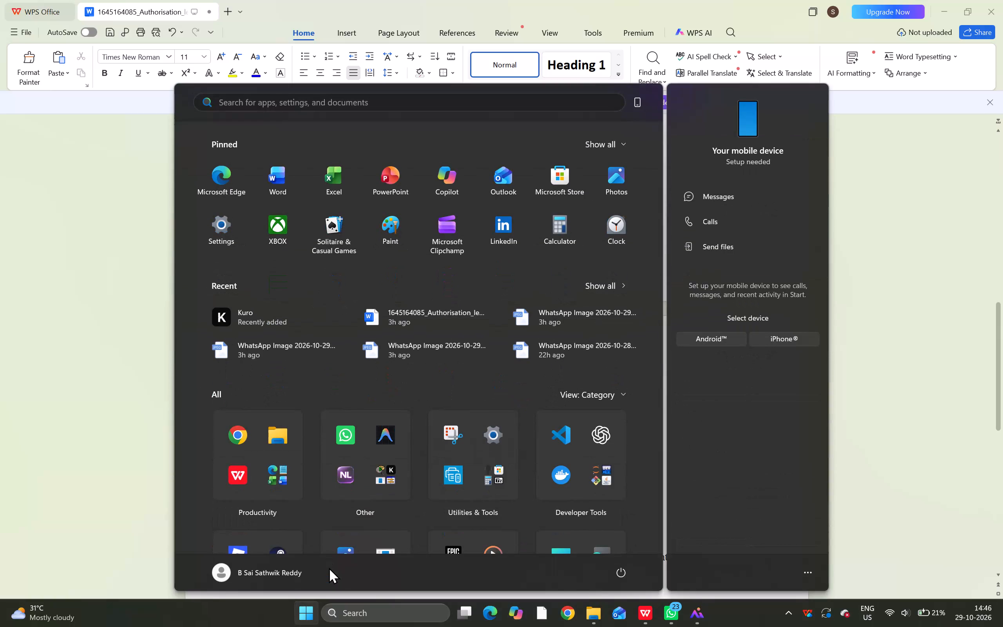
Dismiss the Start menu and return to the mentor undertaking in the authorisation letter document.
left_click(859, 532)
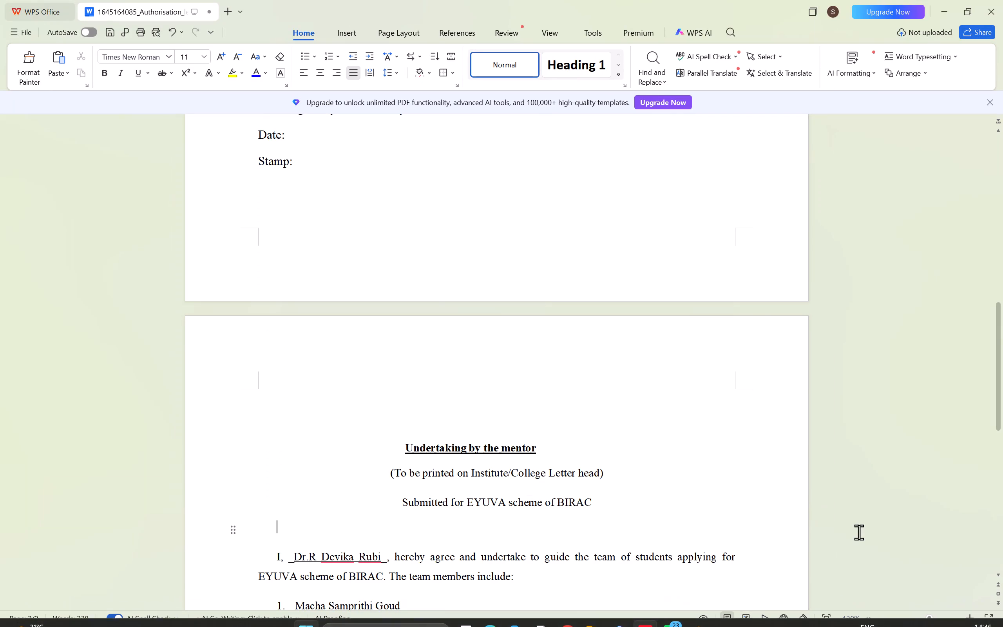
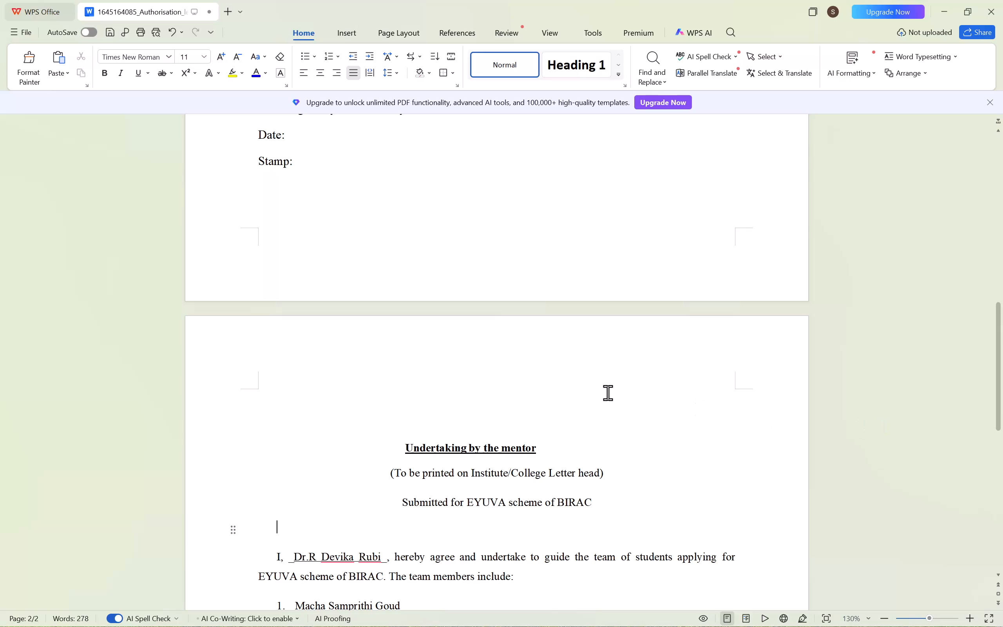
Add "BTech" before "III Year" in the first student's Semester/Year cell of the authorization letter table.
left_click(608, 393)
scroll(608, 393, "down", 5)
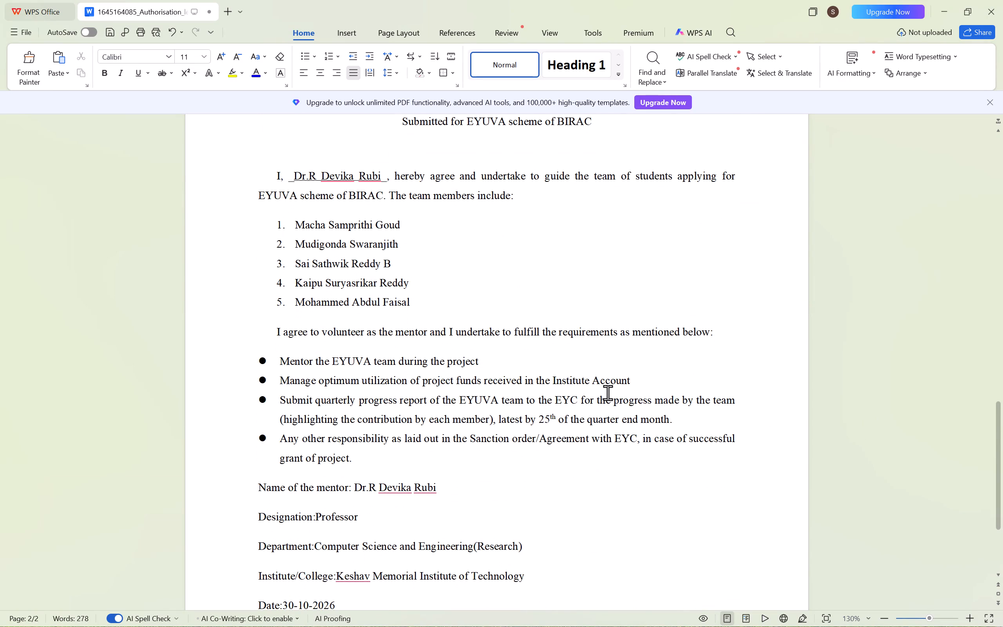
scroll(608, 393, "down", 2)
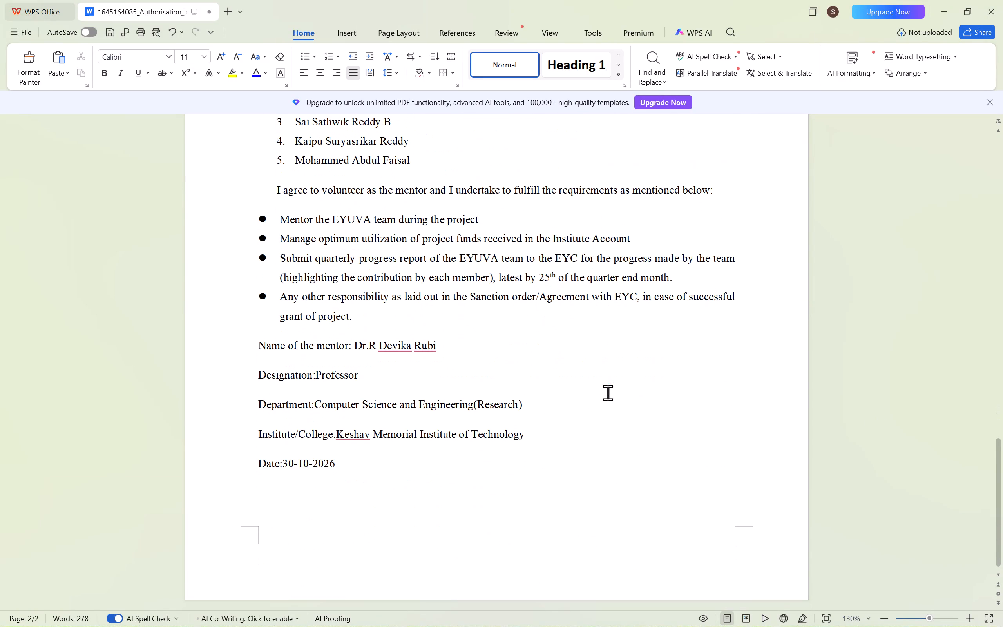
scroll(608, 393, "up", 2)
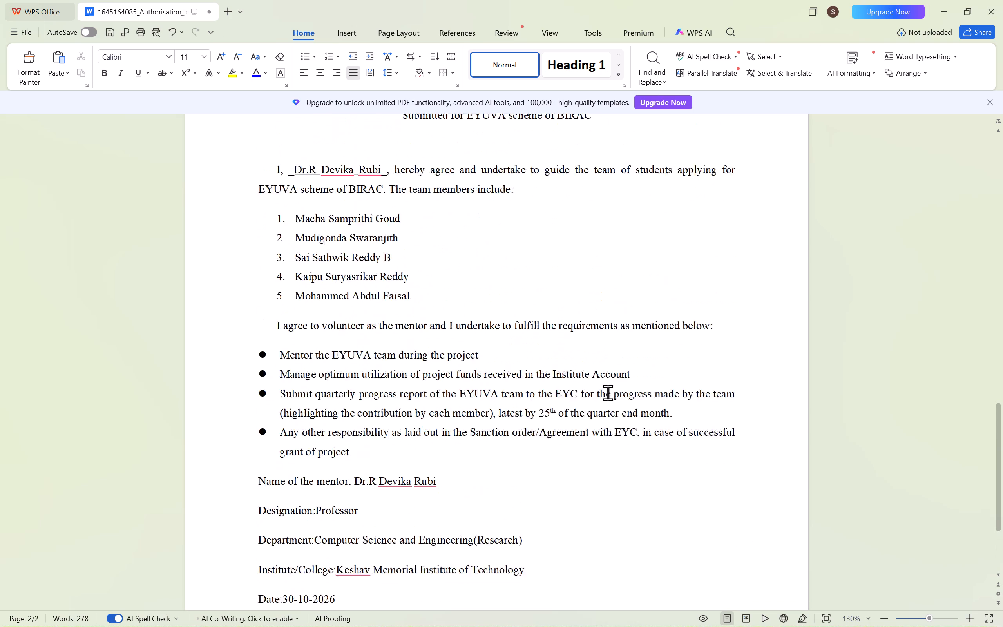
scroll(608, 393, "up", 4)
left_click(626, 437)
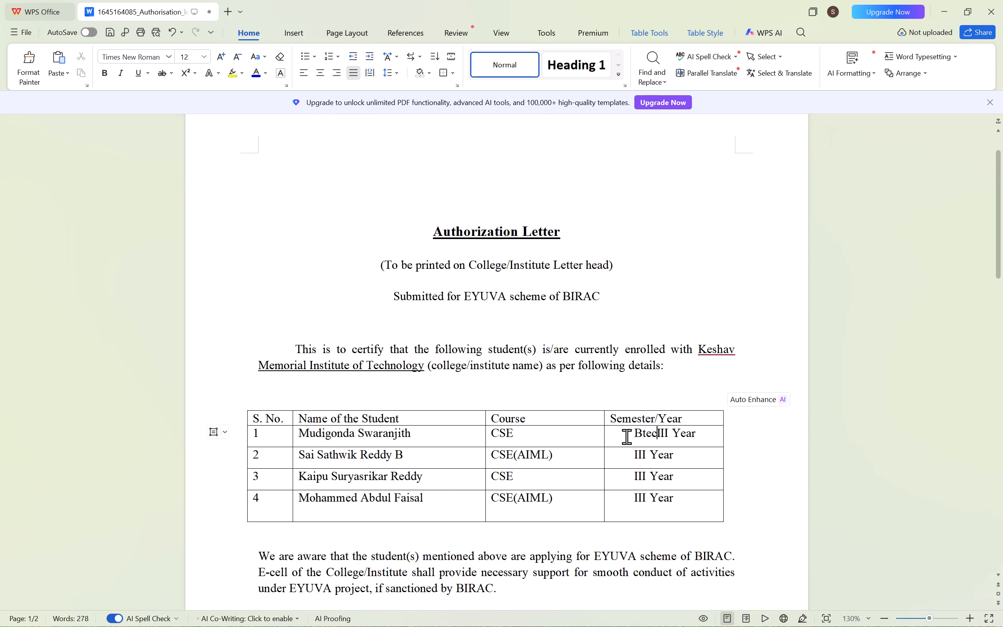
left_click(646, 434)
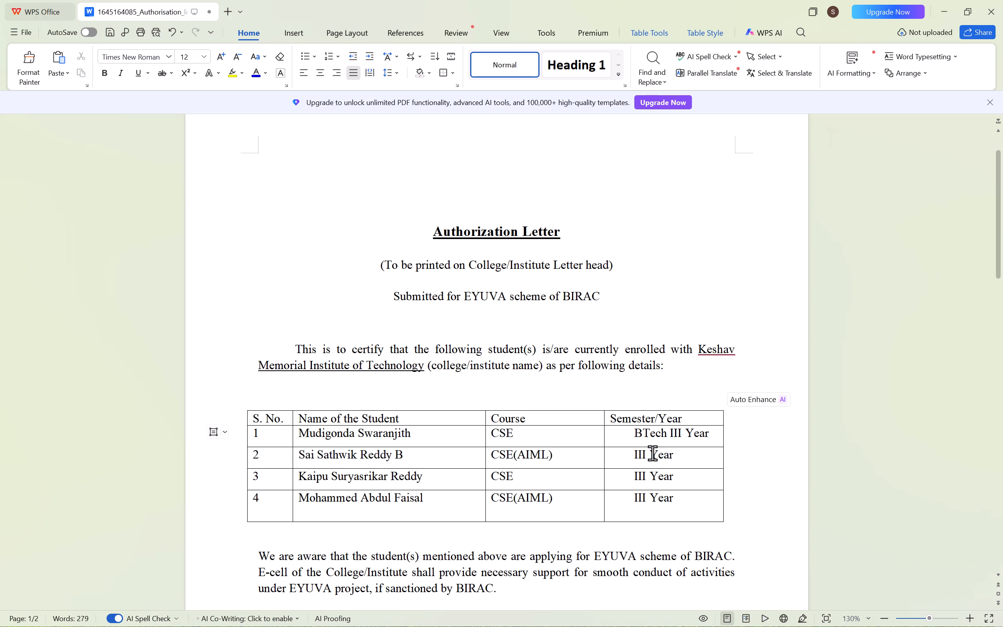
Copy "BTech" from the first student's year cell and insert it before "III Year" for students 2, 3 and 4.
left_click_drag(668, 435, 640, 435)
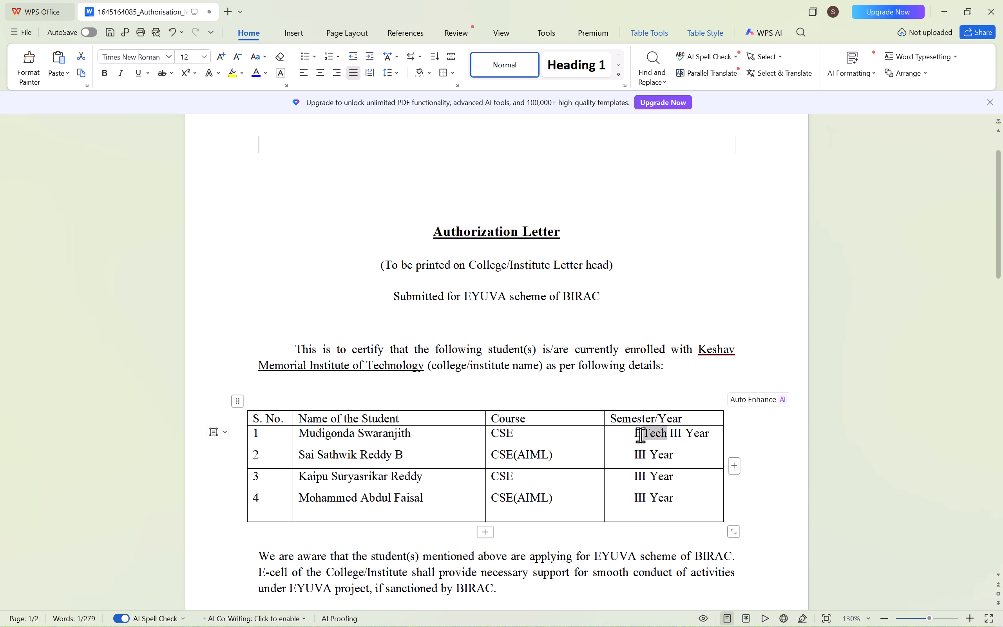
left_click_drag(640, 435, 636, 435)
key("ctrl+c")
left_click(634, 453)
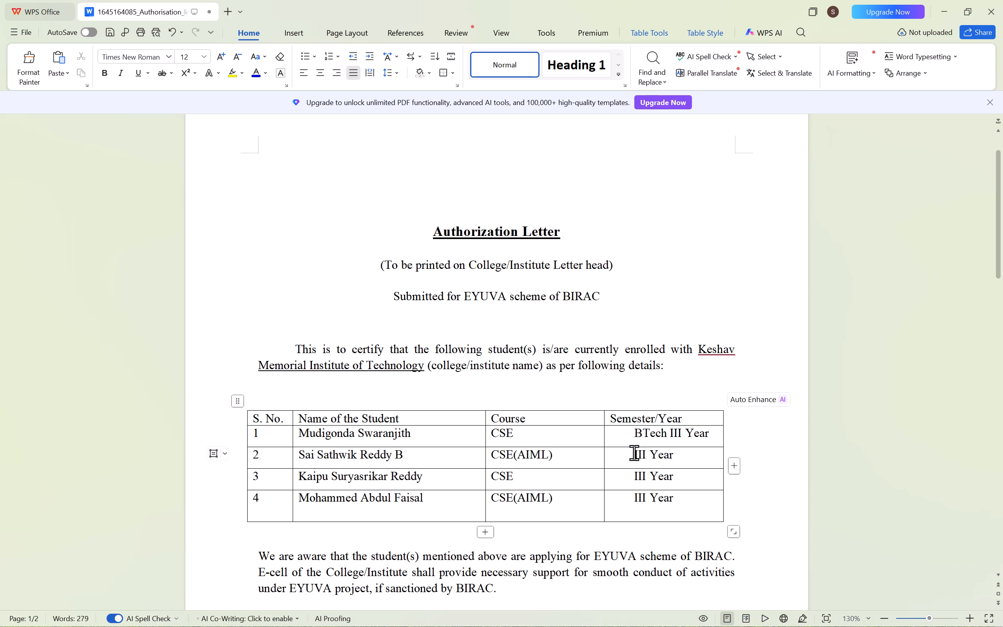
key("ctrl+v")
key("space")
left_click(635, 475)
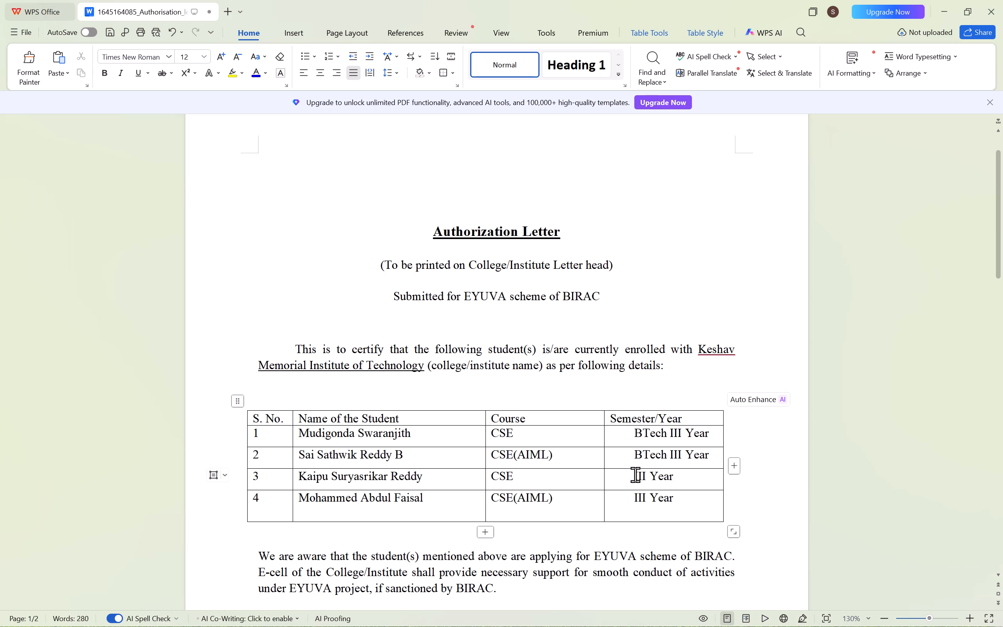
key("ctrl+v")
key("space")
left_click(633, 498)
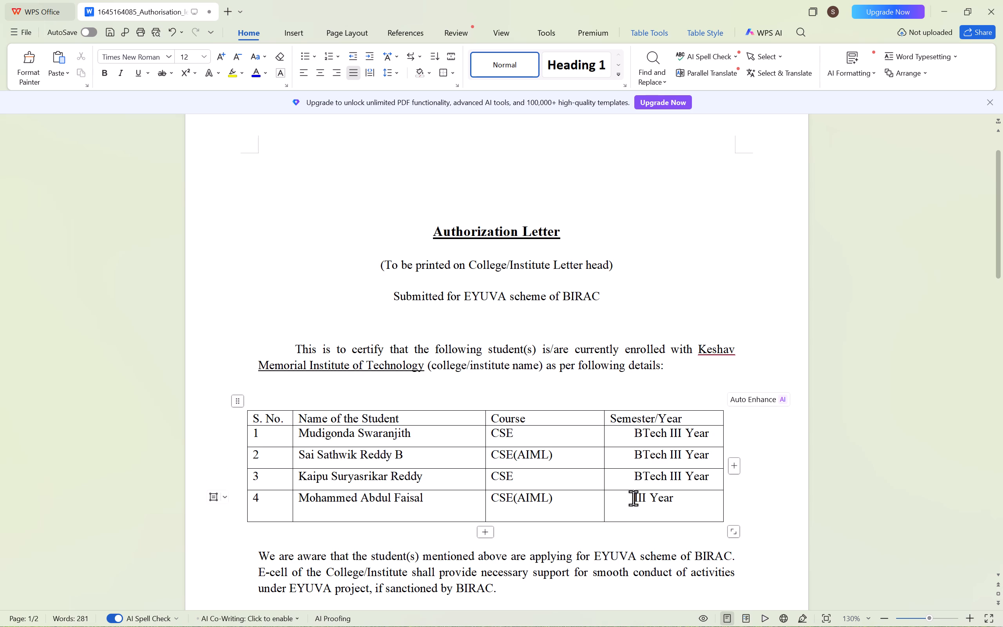
key("ctrl+v")
key("space")
Shorten the student table's "Semester/Year" column header to "Year".
left_click(659, 416)
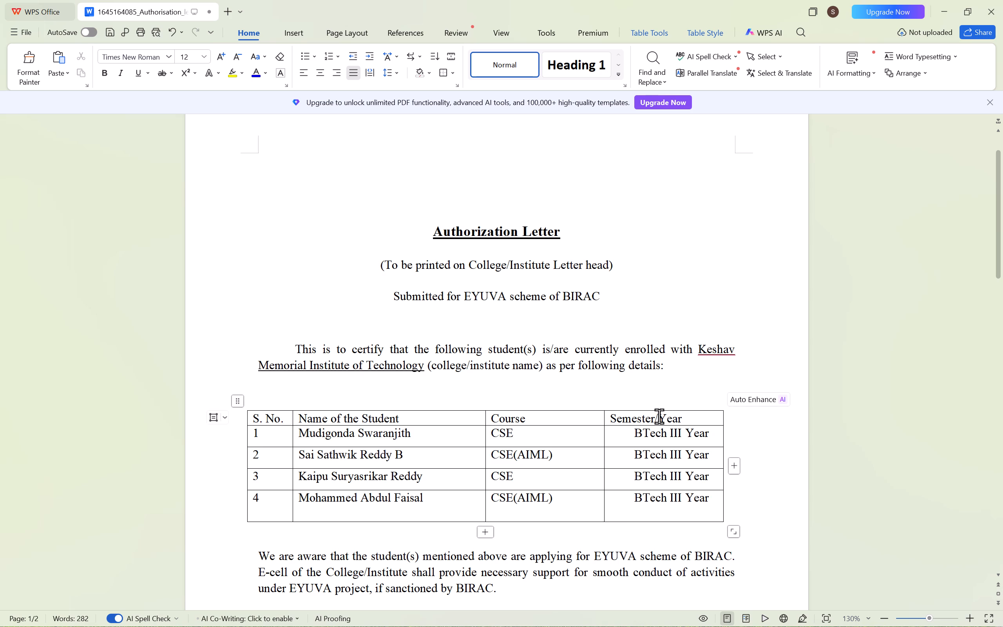
left_click(765, 454)
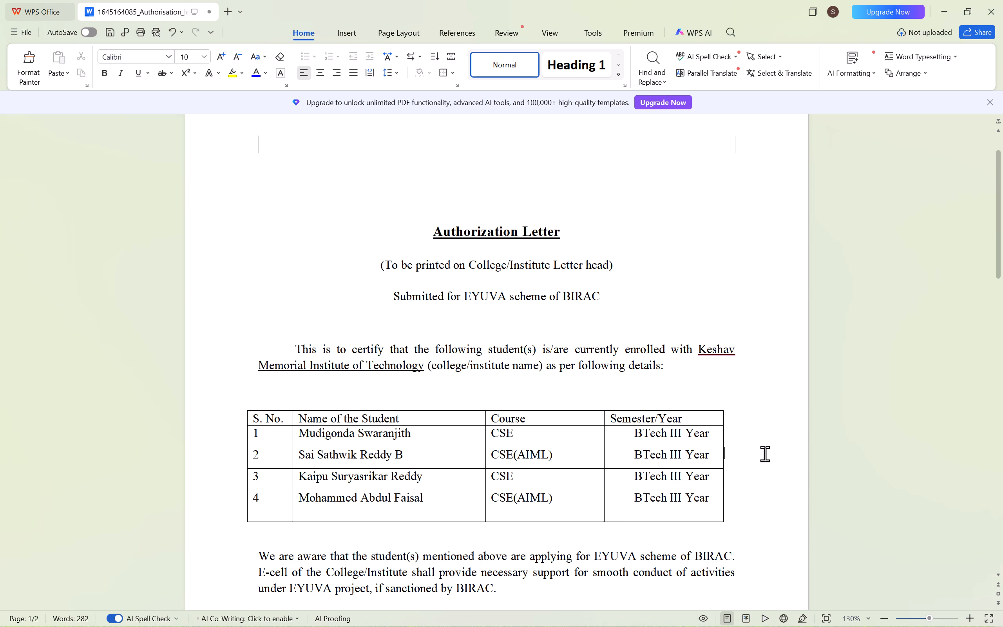
left_click(660, 418)
key("BackSpace")
key("BackSpace")
key("BackSpace")
key("BackSpace")
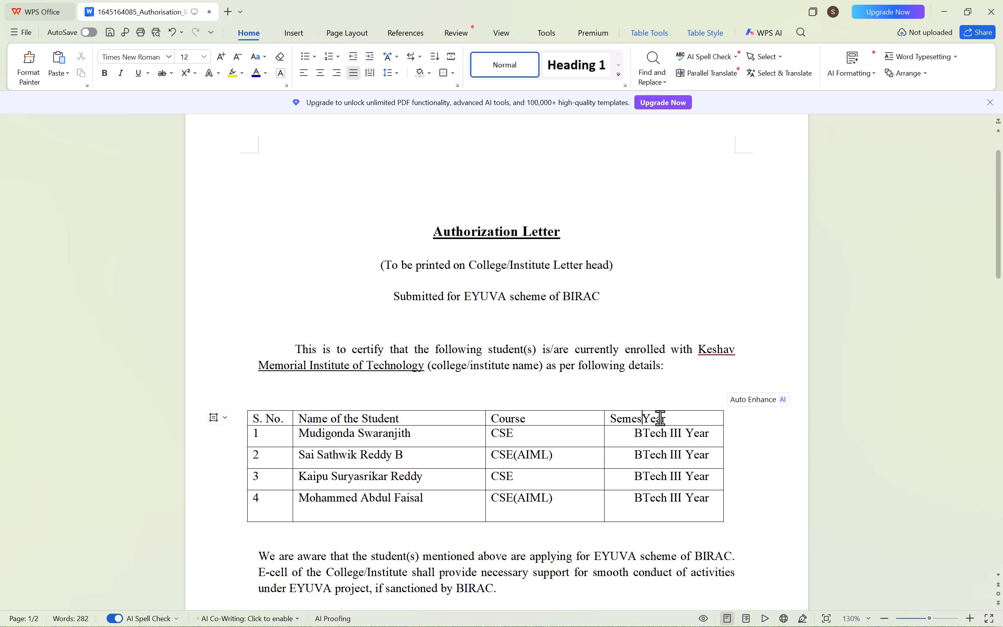
key("BackSpace")
key("BackSpace")
key("BackSpace")
key("BackSpace")
key("BackSpace")
Centre the "Year" header within its cell in the student table.
left_click(319, 72)
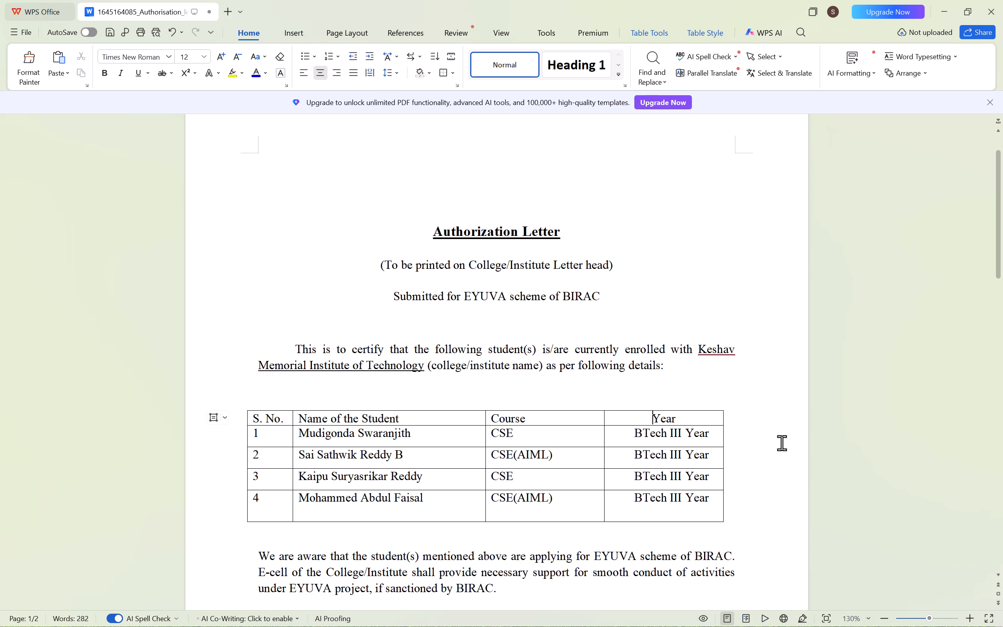
left_click(777, 441)
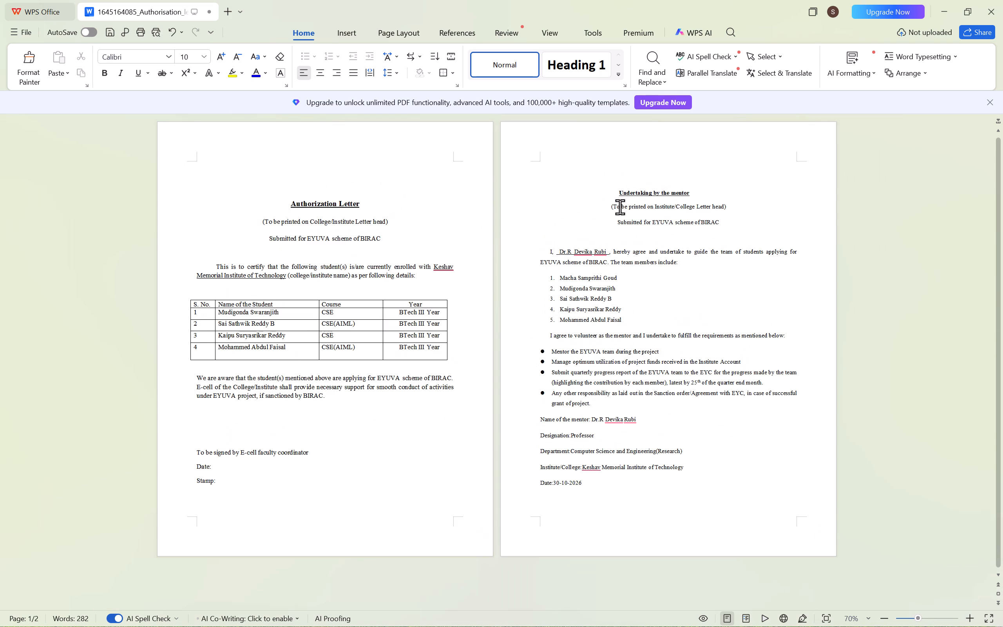
Set the font size of the "Undertaking by the mentor" heading to 14.
left_click_drag(616, 193, 702, 196)
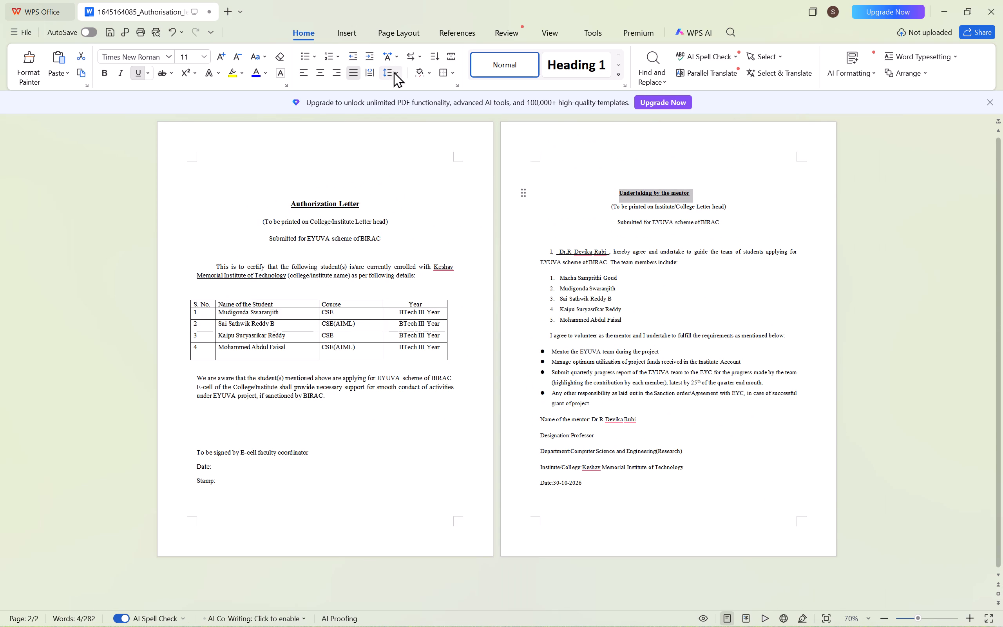
left_click(194, 58)
type("14")
key("Return")
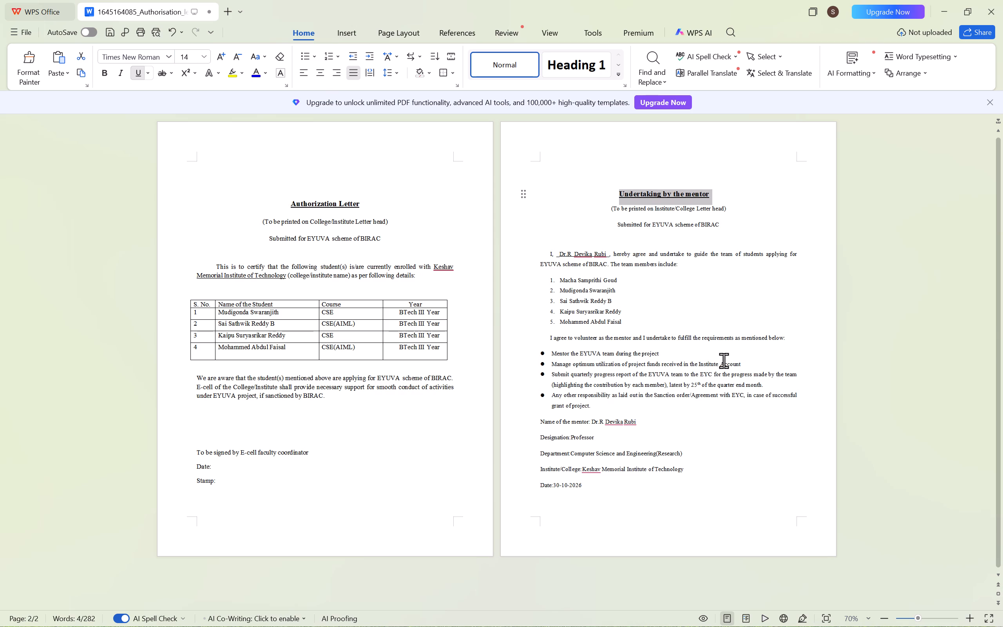
left_click(762, 422)
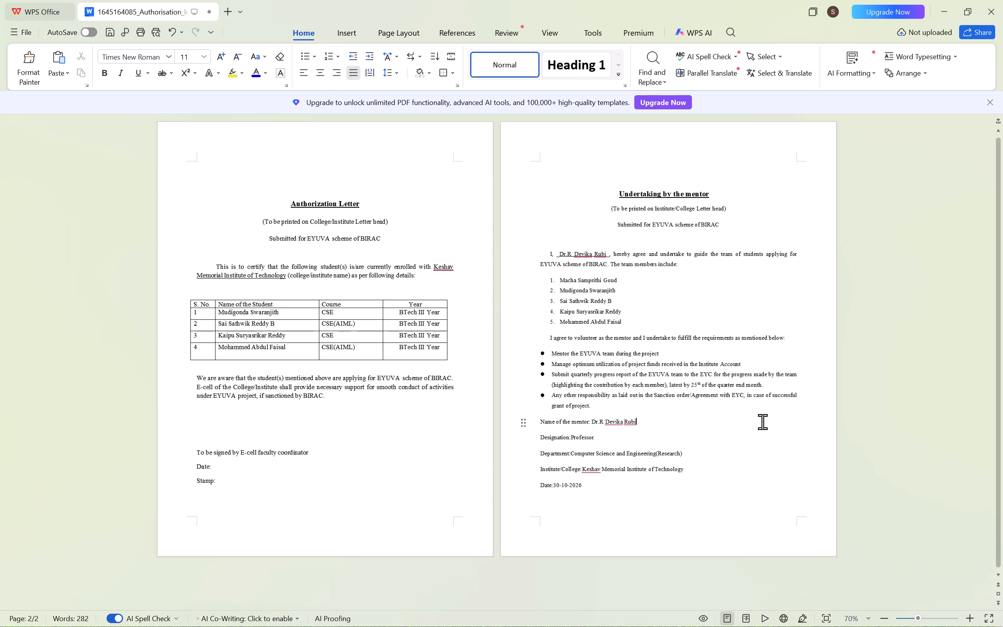
Insert one blank line above the "Undertaking by the mentor" heading to move the undertaking text down the page.
left_click(518, 190)
left_click(540, 198)
key("Return")
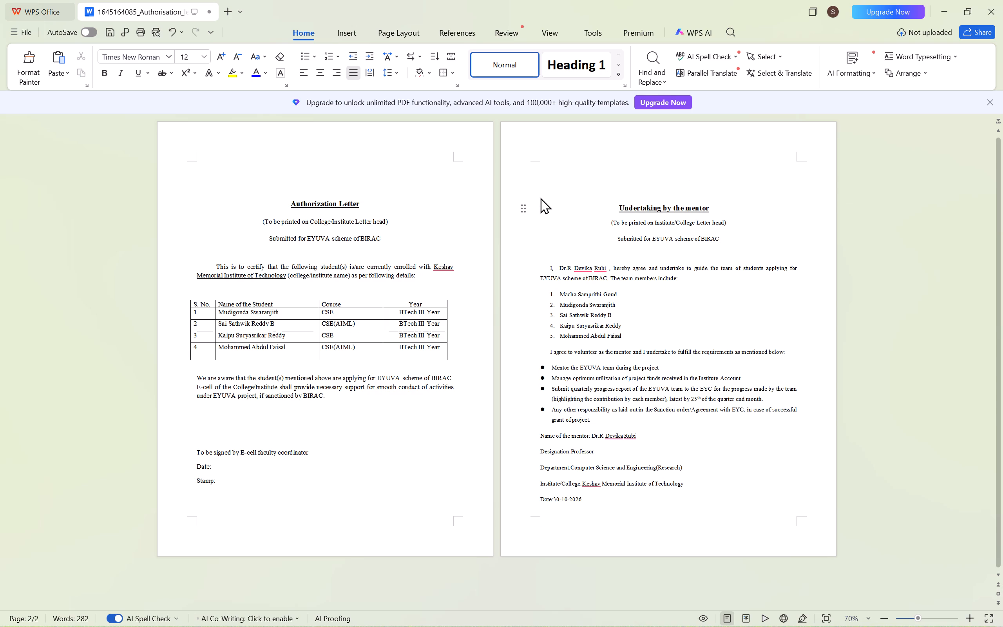
left_click(733, 512)
Place the text cursor after "Date:" in the authorization letter's E-cell faculty coordinator signature section.
left_click(236, 468)
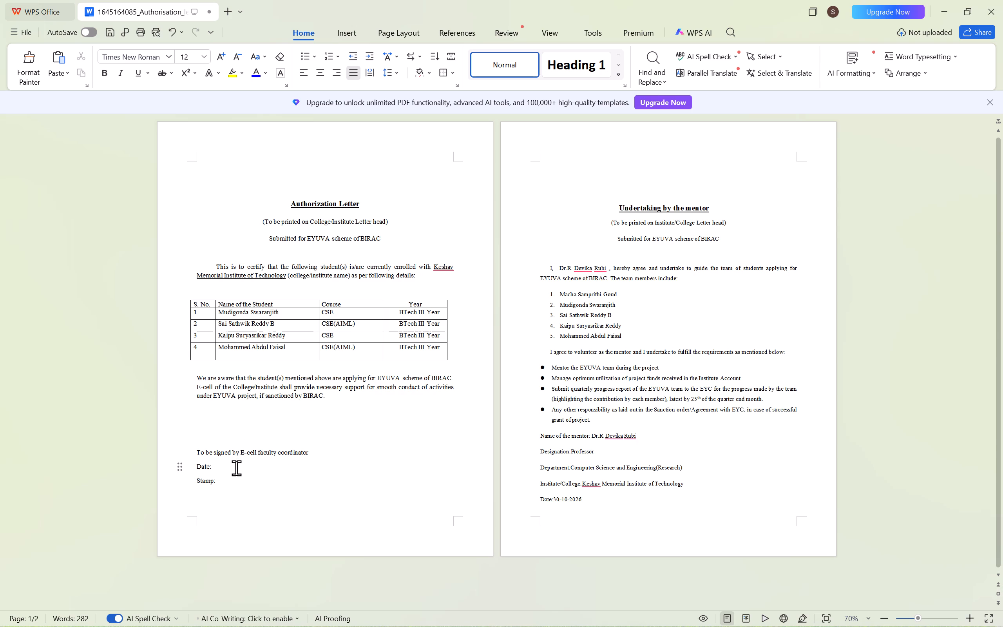
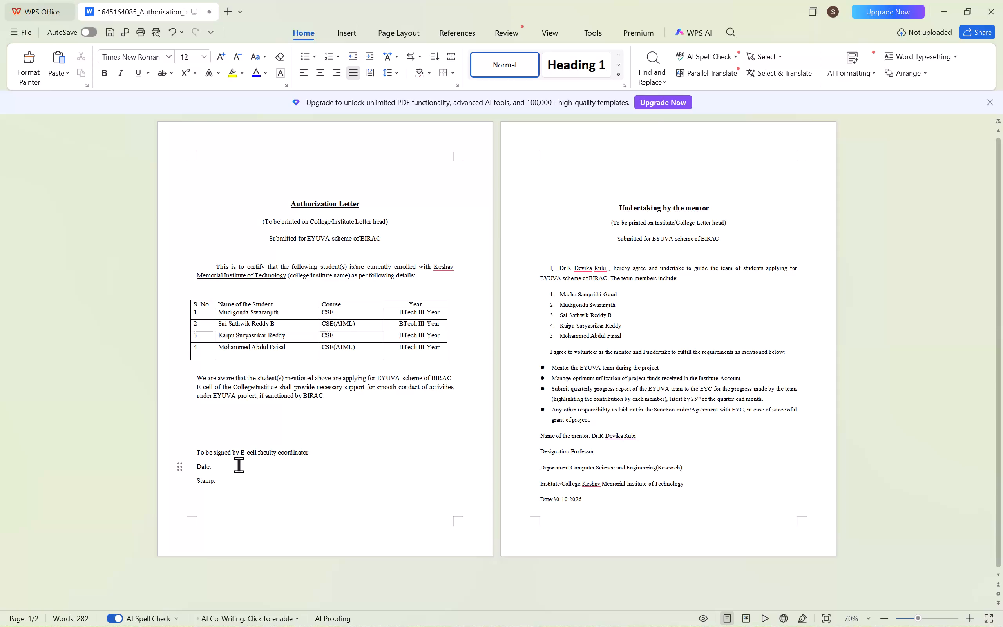
Enter the date 30-10-2026 after "Date:" in the authorization letter's signature section, separated from the label by a space.
key("ctrl+p")
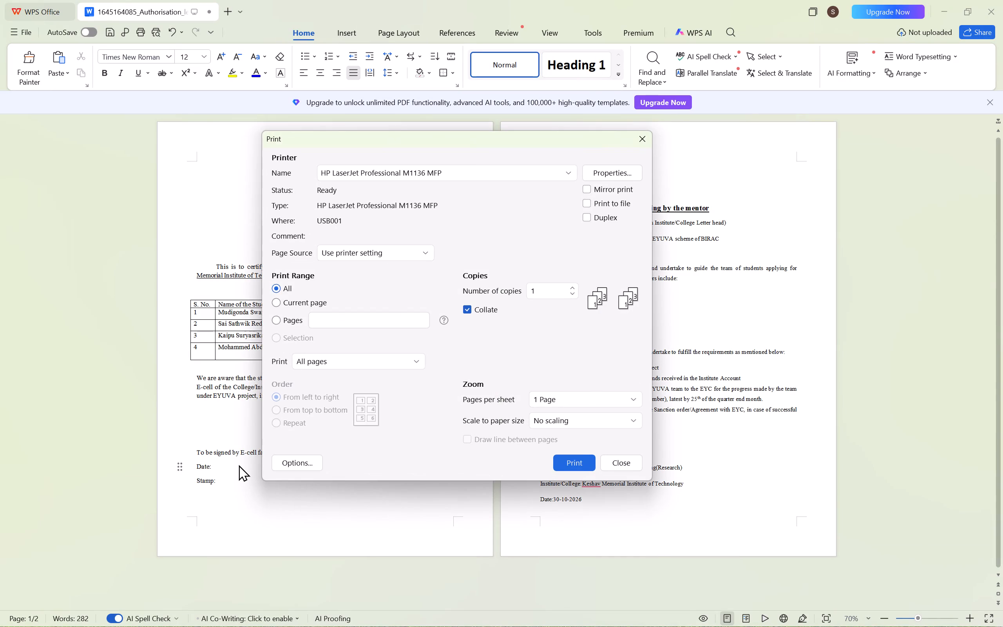
key("Escape")
type("30")
type("-1")
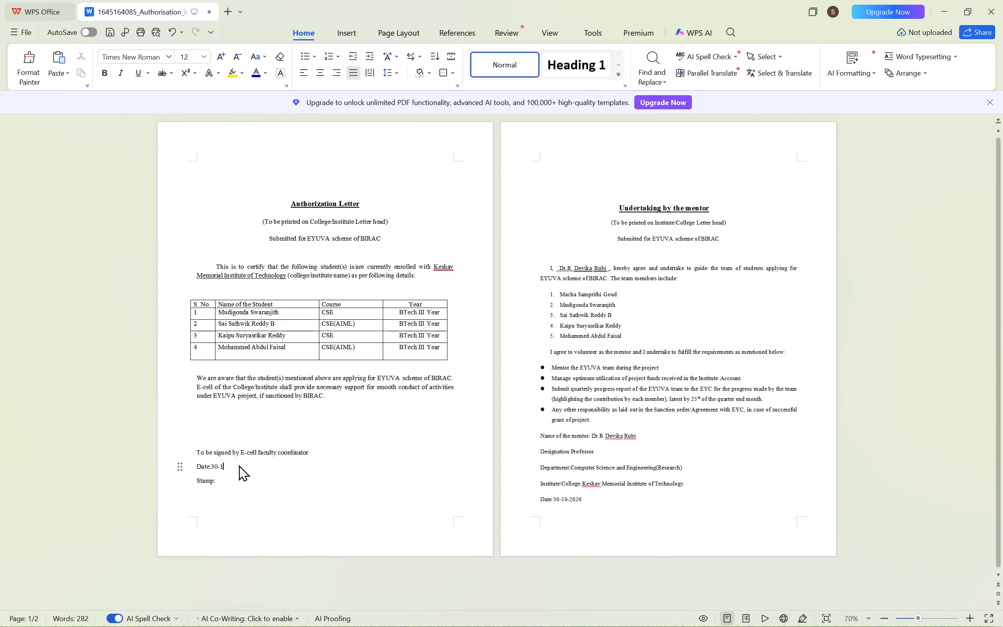
type("0-2026")
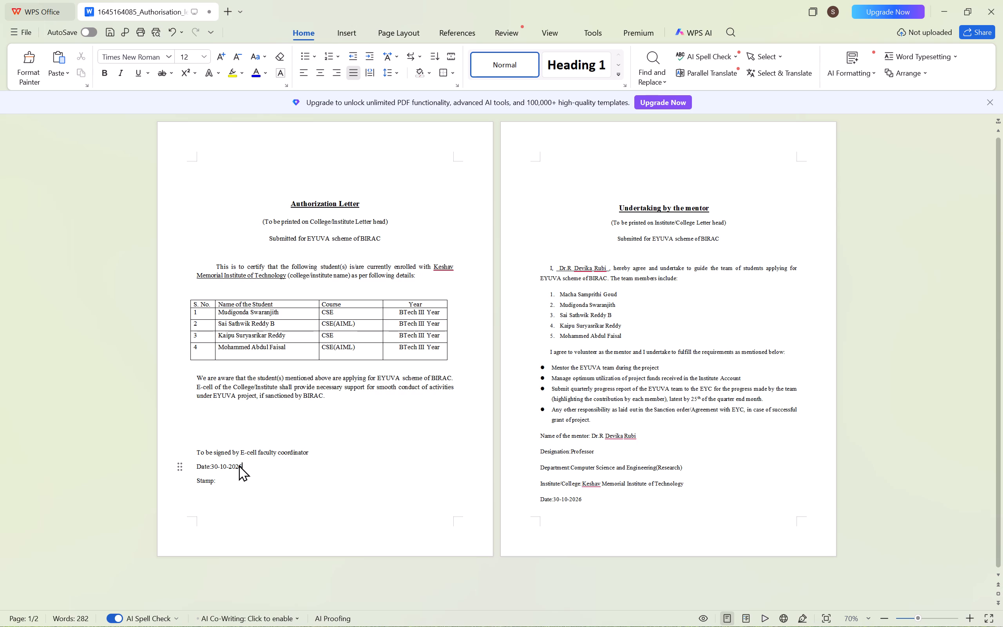
left_click(212, 464)
key("space")
left_click(257, 529)
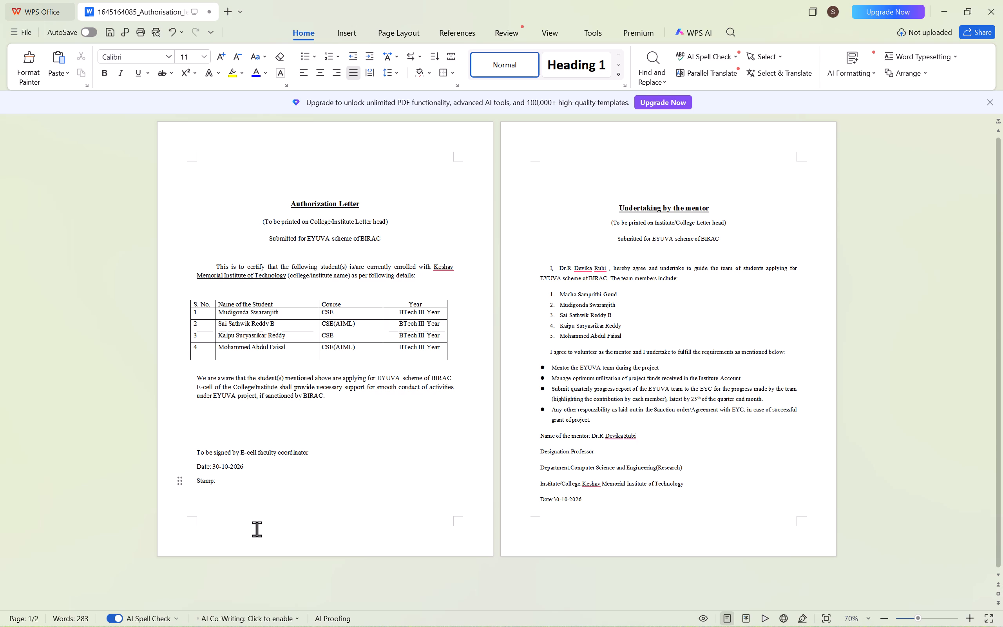
Remove one blank line above "To be signed by E-cell faculty coordinator" in the authorization letter.
left_click(368, 413)
left_click(205, 444)
key("BackSpace")
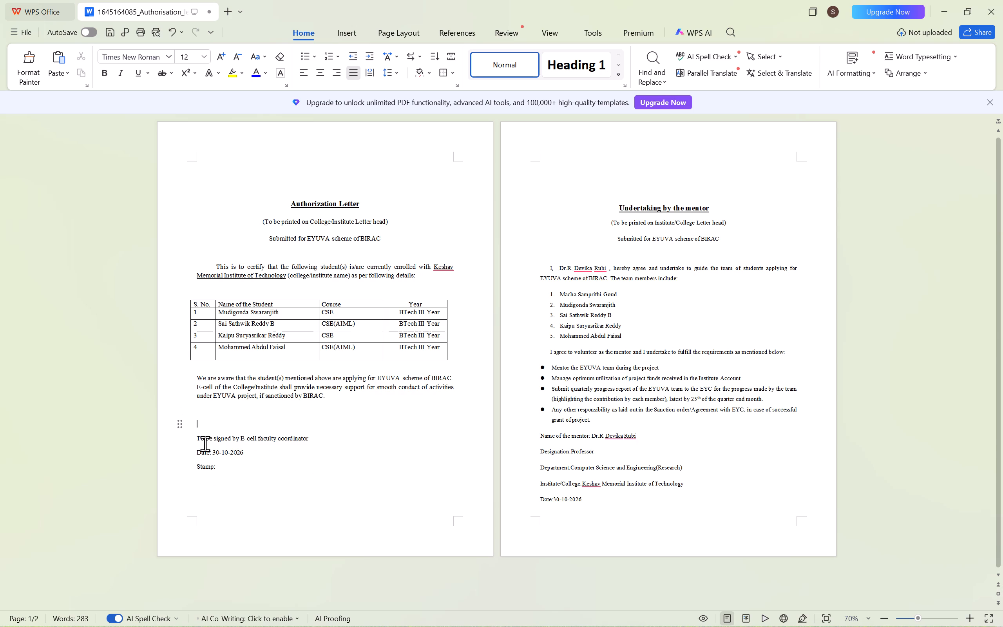
left_click(332, 422)
Print one copy of all pages of the document on the HP LaserJet Professional M1136 MFP.
left_click(714, 511)
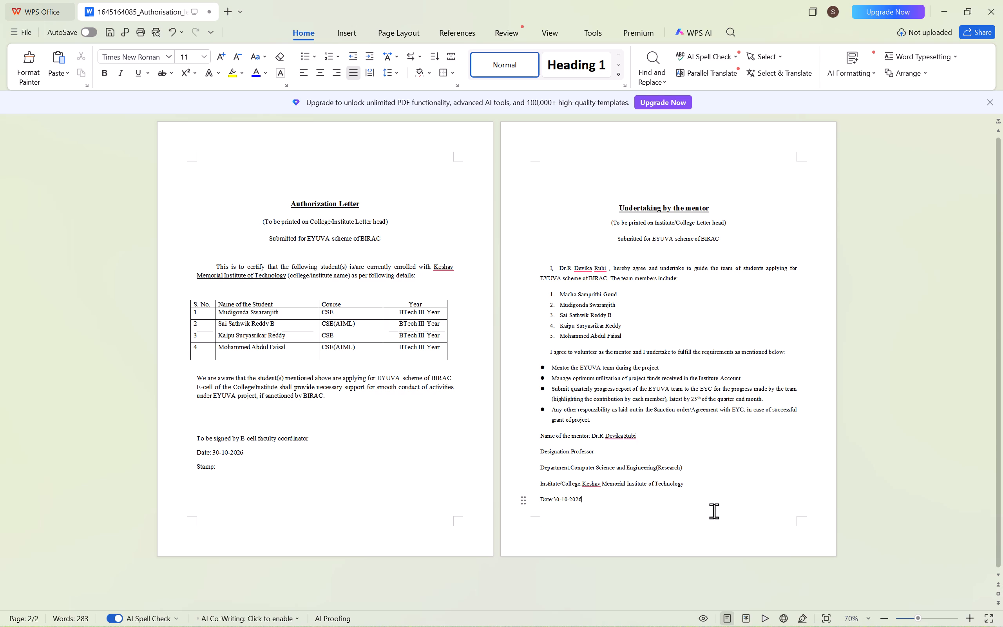
key("ctrl+p")
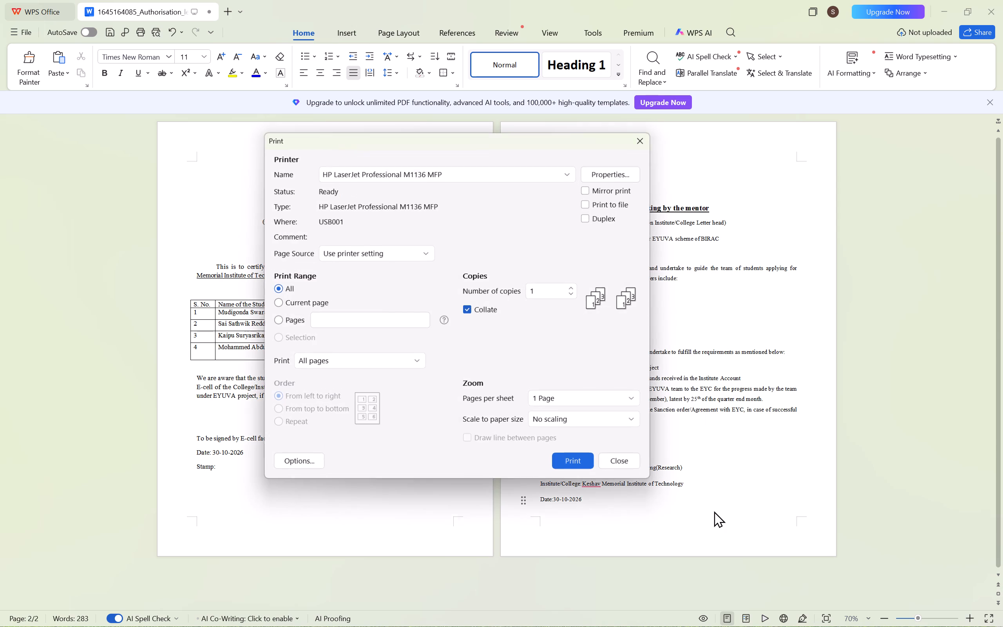
left_click(571, 460)
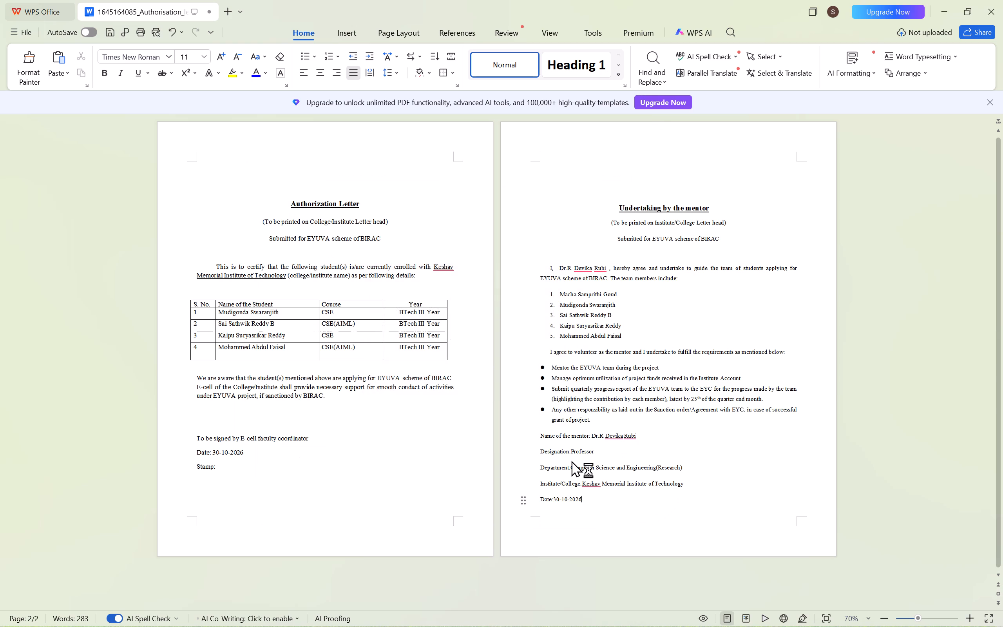
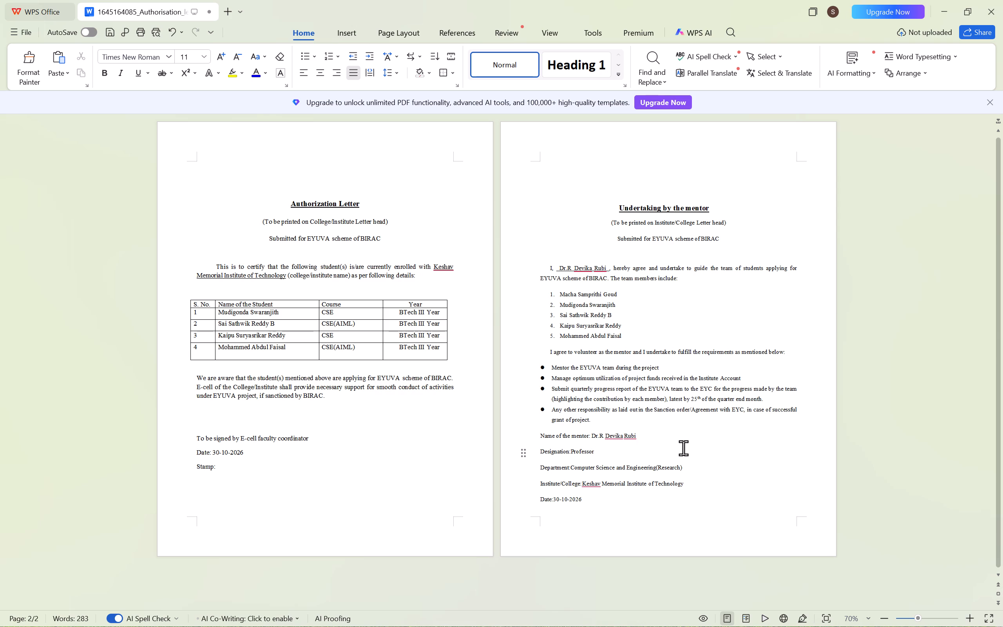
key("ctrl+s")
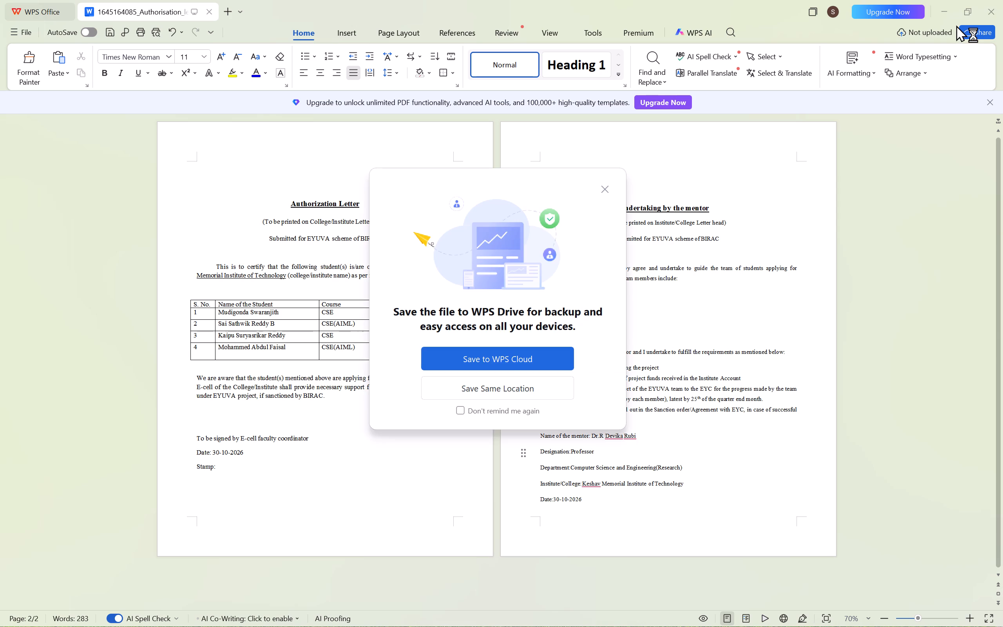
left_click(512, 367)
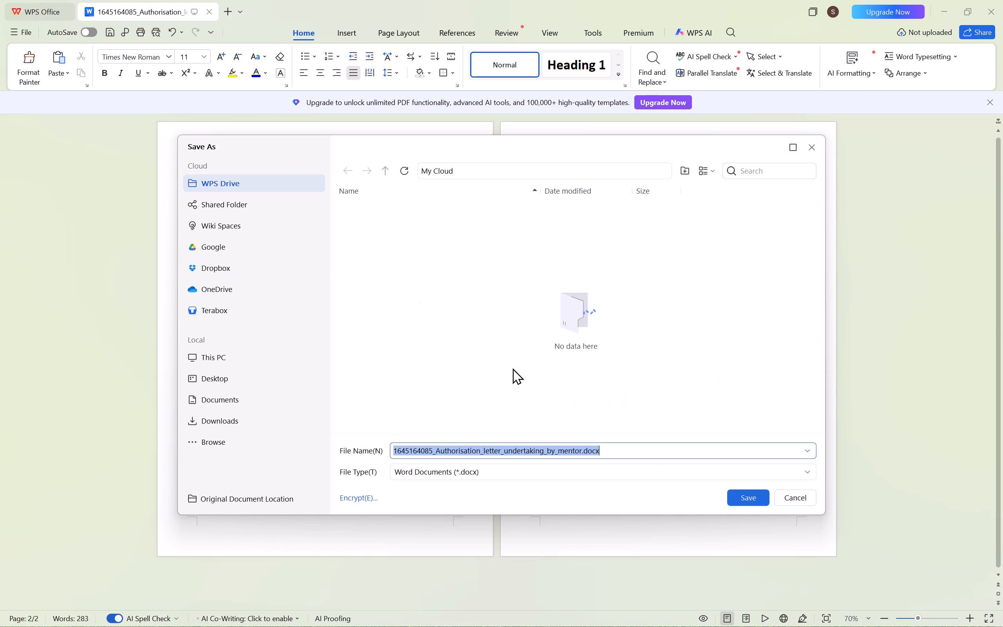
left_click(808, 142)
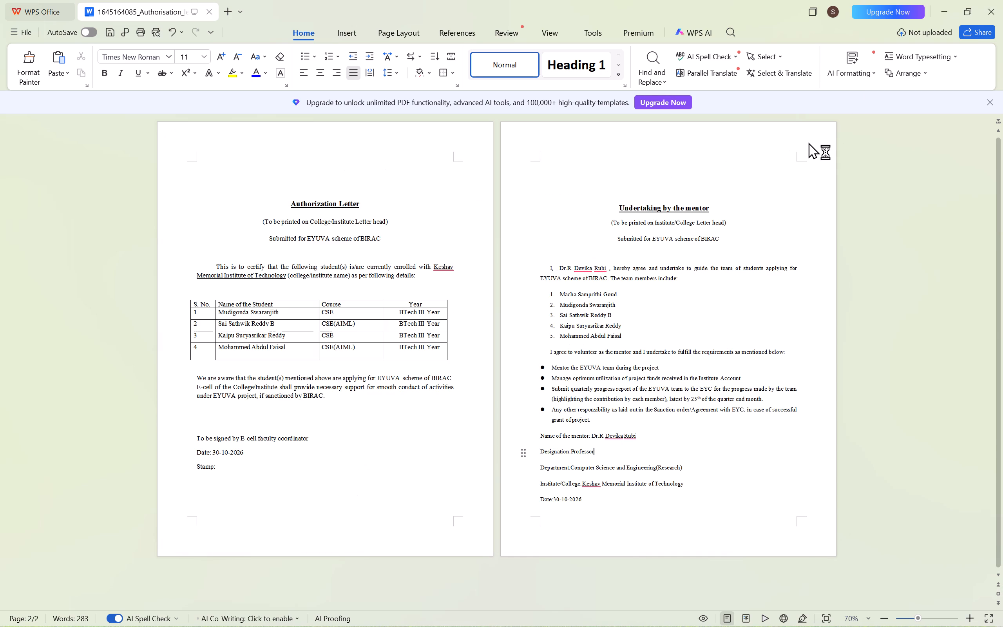
key("ctrl+s")
key("ctrl+shift+s")
key("ctrl+s")
left_click(580, 195)
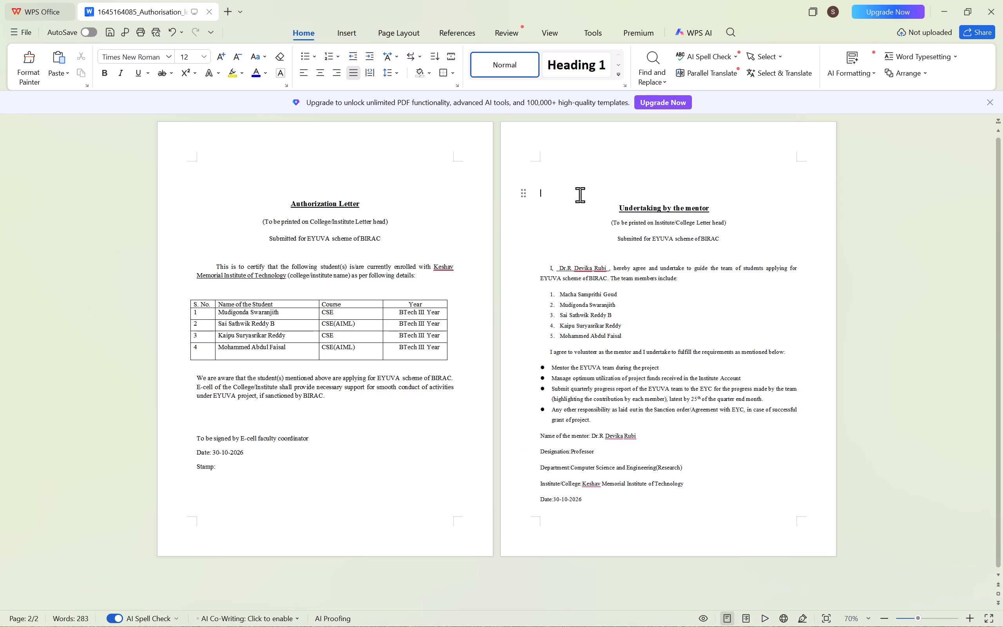
key("ctrl+s")
key("ctrl+shift+s")
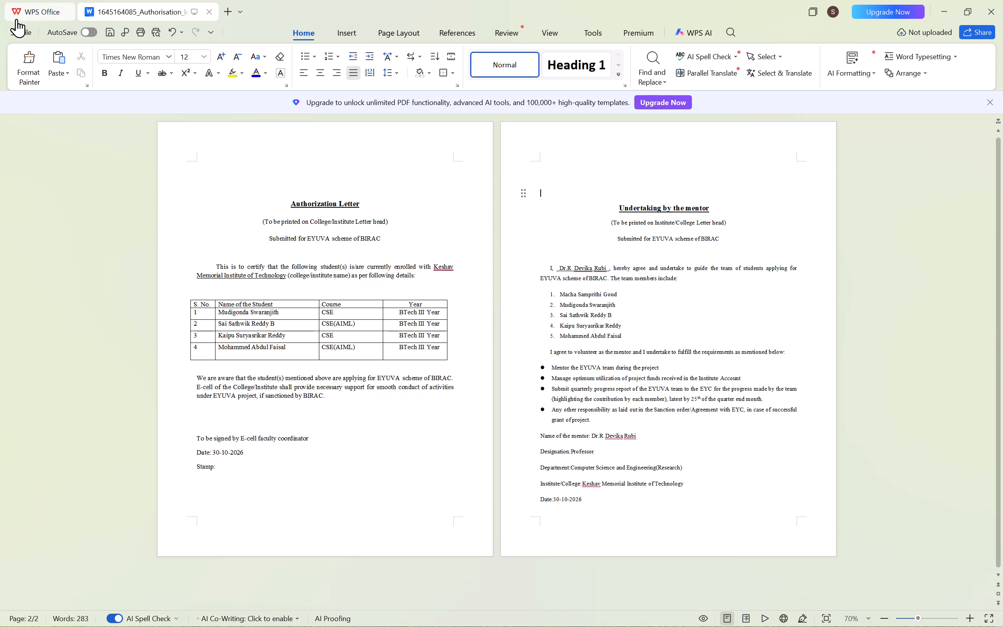
left_click(15, 28)
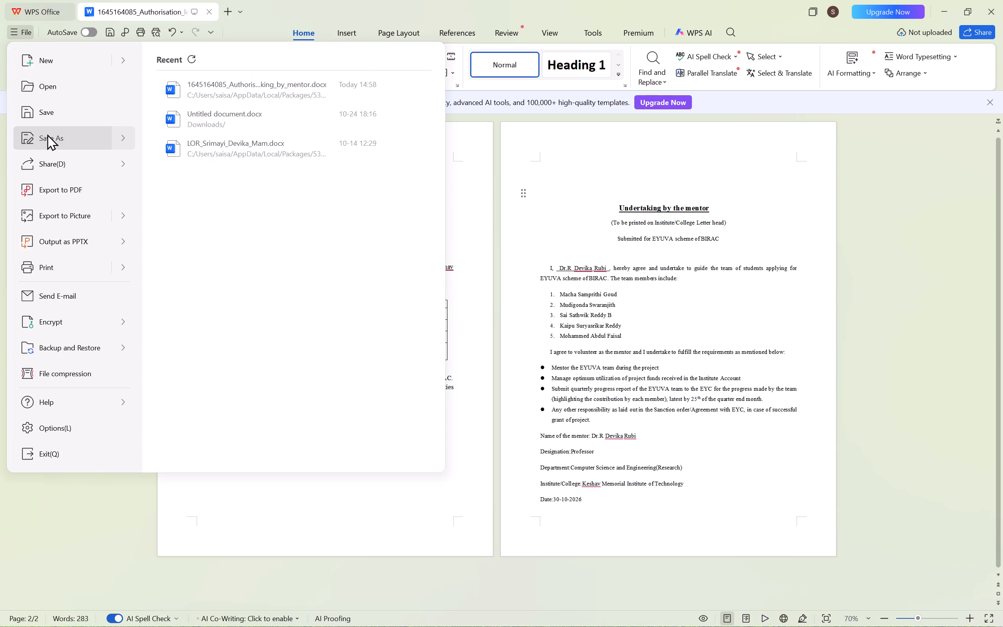
left_click(47, 134)
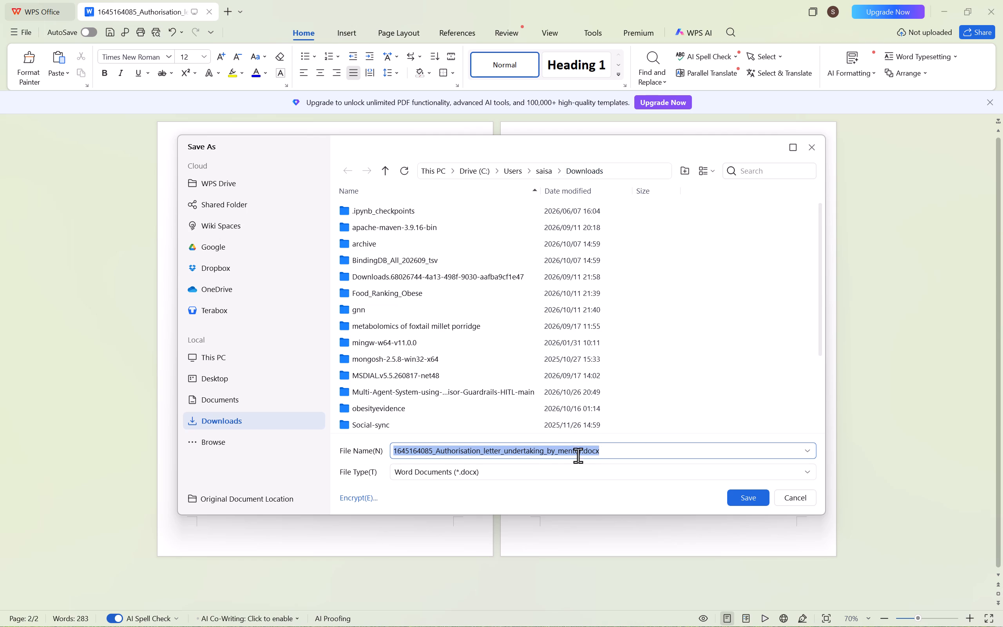
left_click(753, 498)
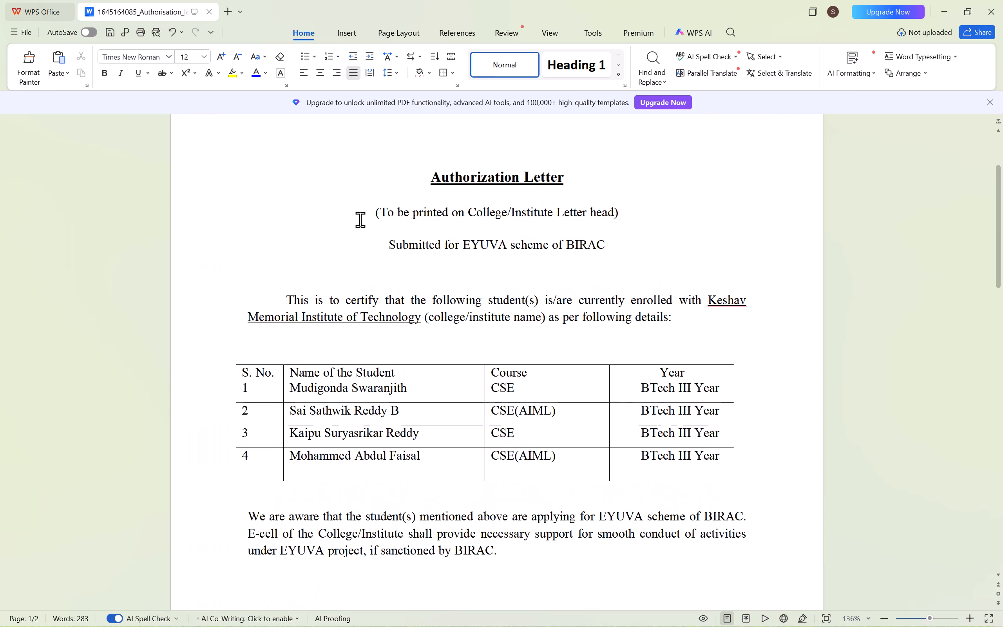
Delete the line "(To be printed on College/Institute Letter head)" beneath the Authorization Letter heading.
scroll(360, 219, "down", 1)
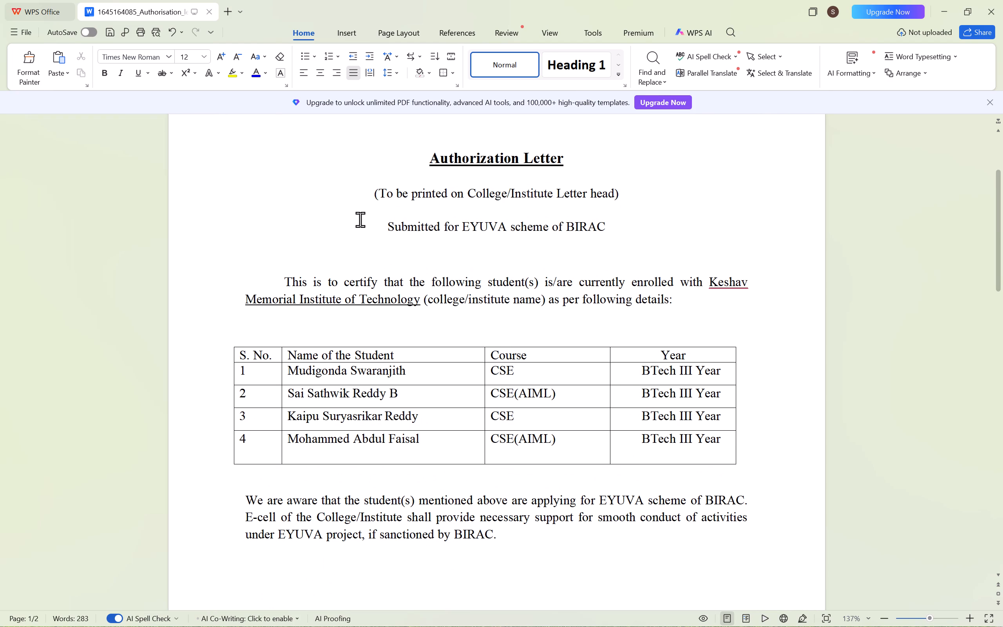
scroll(360, 219, "down", 1)
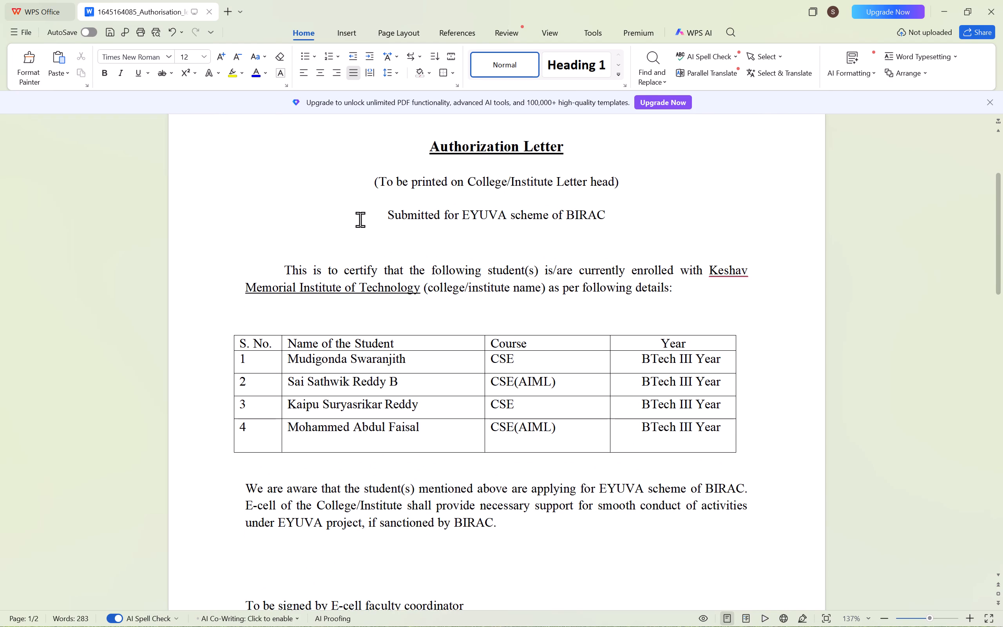
scroll(360, 219, "down", 3)
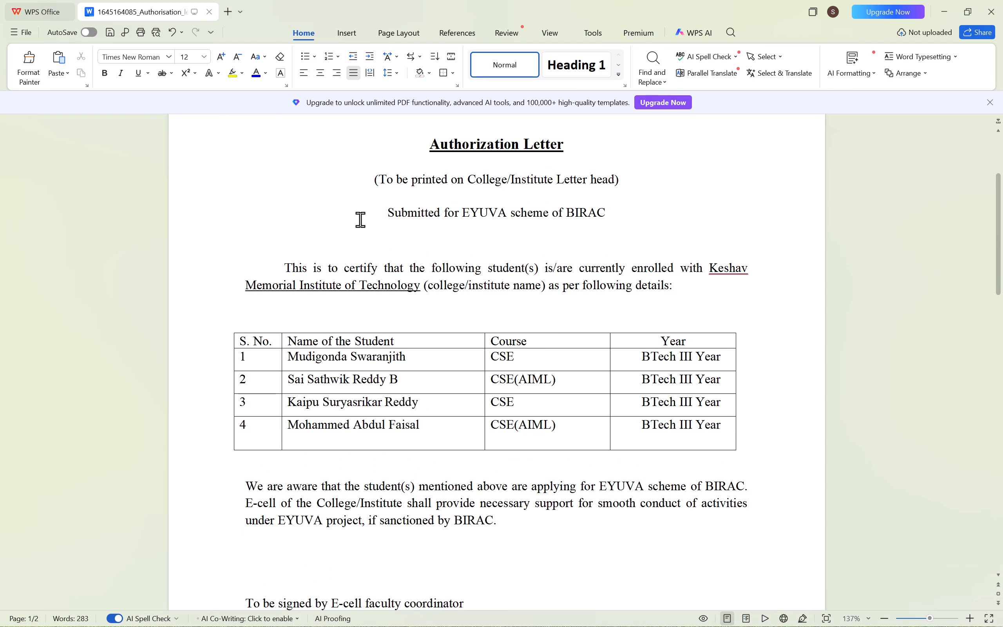
scroll(360, 219, "down", 1)
left_click_drag(625, 181, 450, 173)
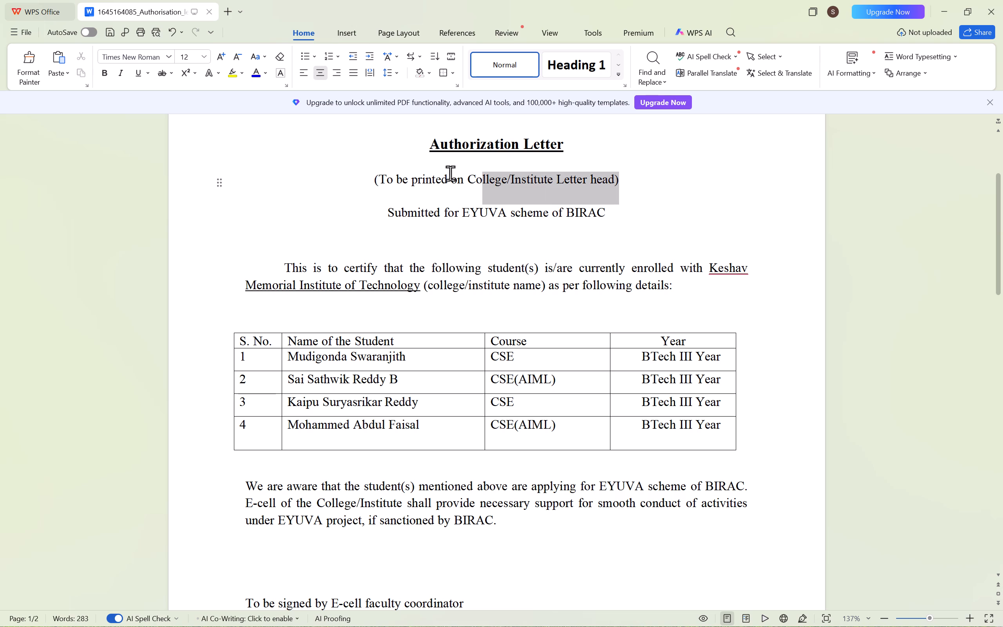
left_click_drag(450, 173, 377, 176)
key("BackSpace")
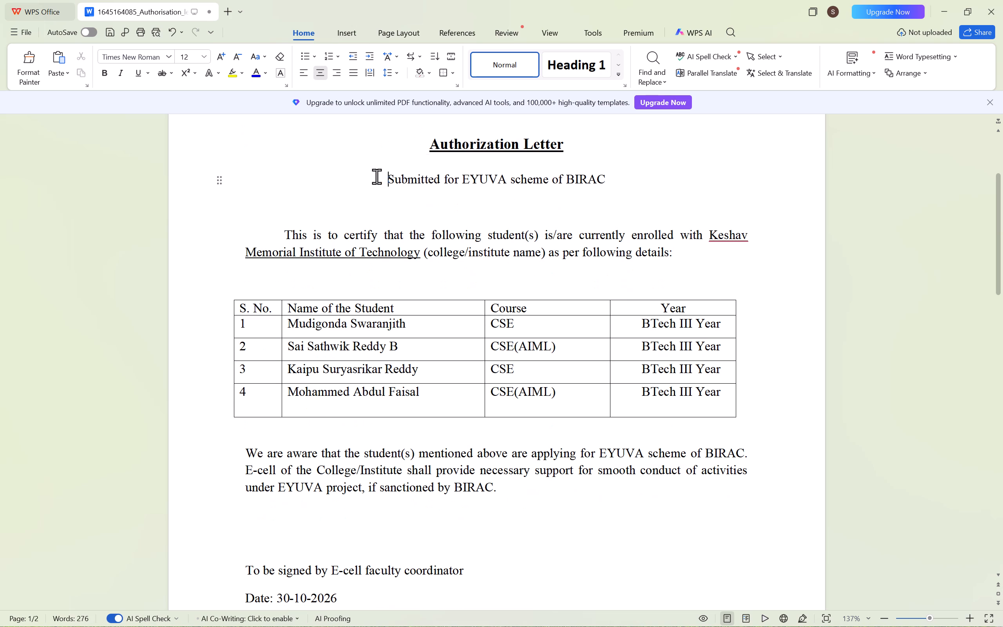
left_click(420, 214)
Delete the line "(To be printed on Institute/College Letter head)" beneath the "Undertaking by the mentor" heading.
scroll(420, 214, "down", 1)
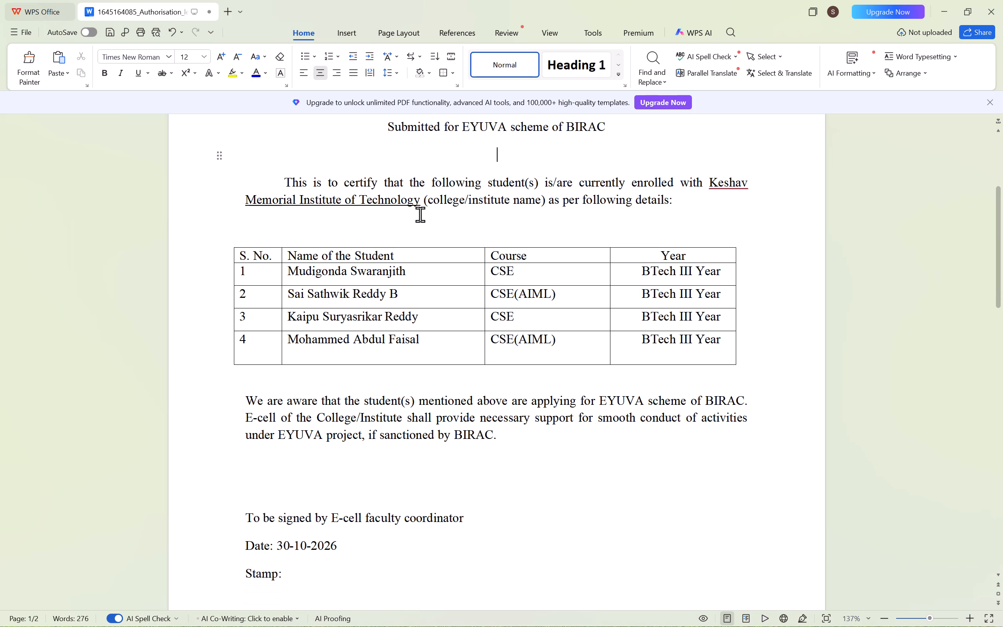
scroll(420, 214, "down", 5)
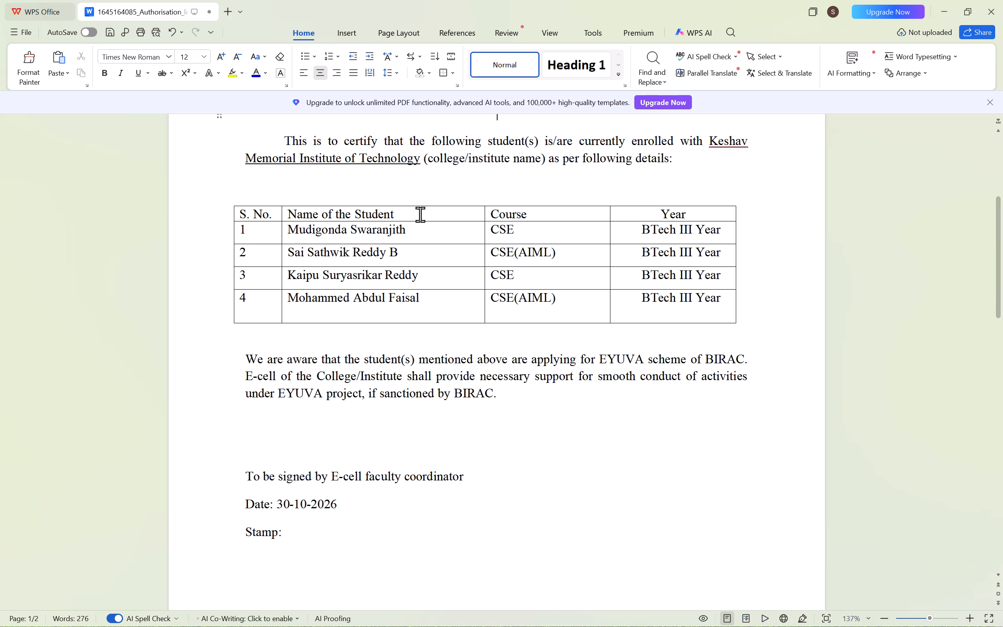
scroll(420, 214, "down", 7)
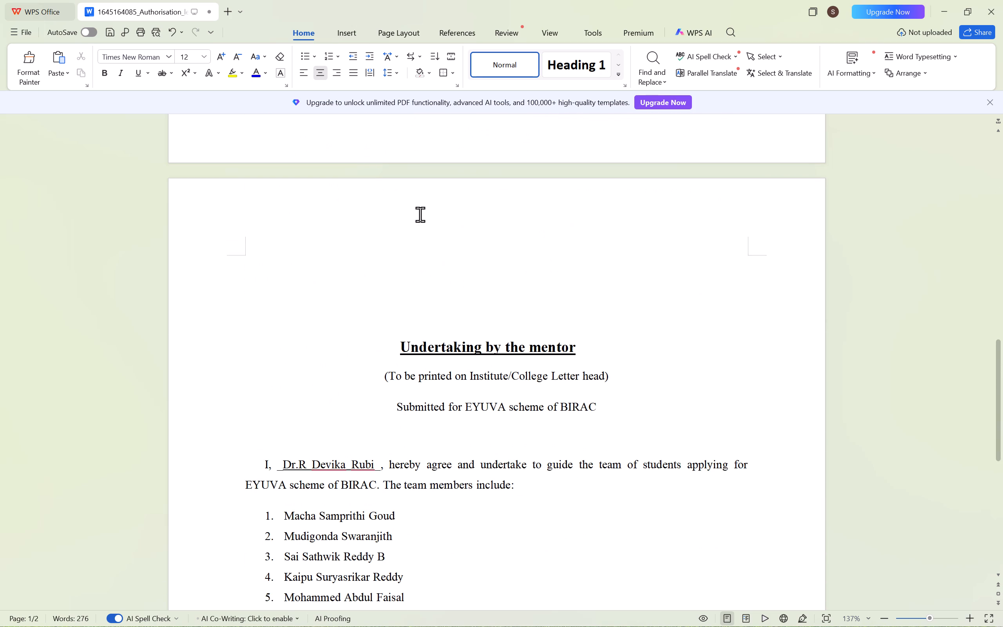
left_click_drag(622, 375, 399, 373)
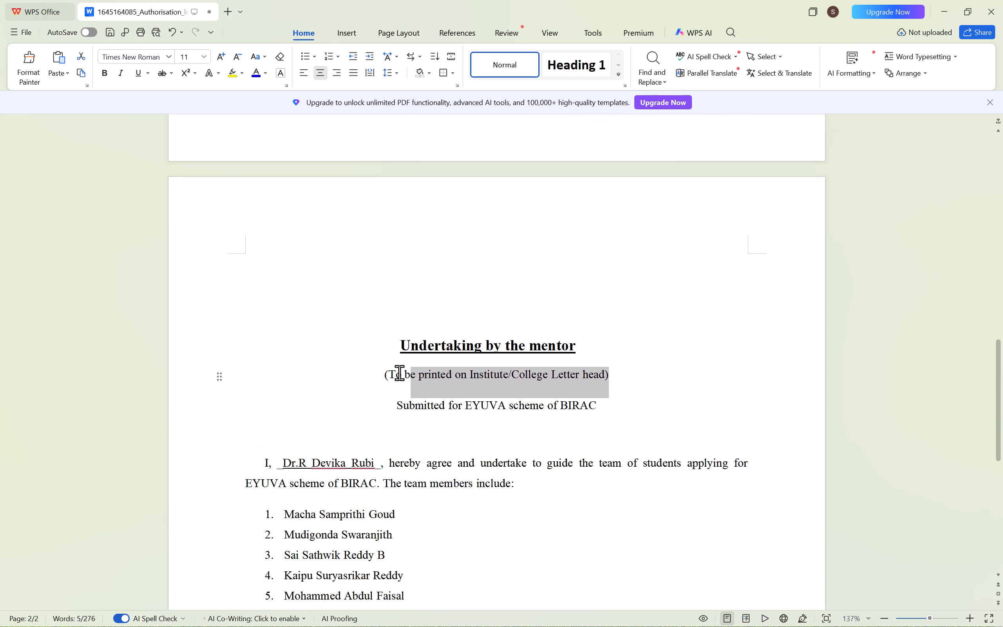
left_click_drag(399, 373, 378, 374)
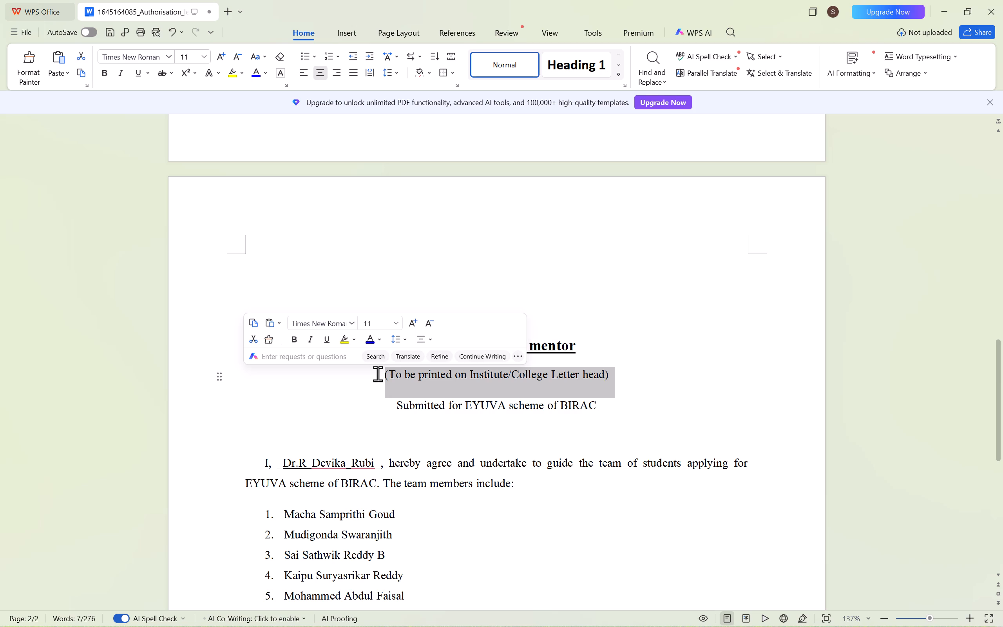
key("BackSpace")
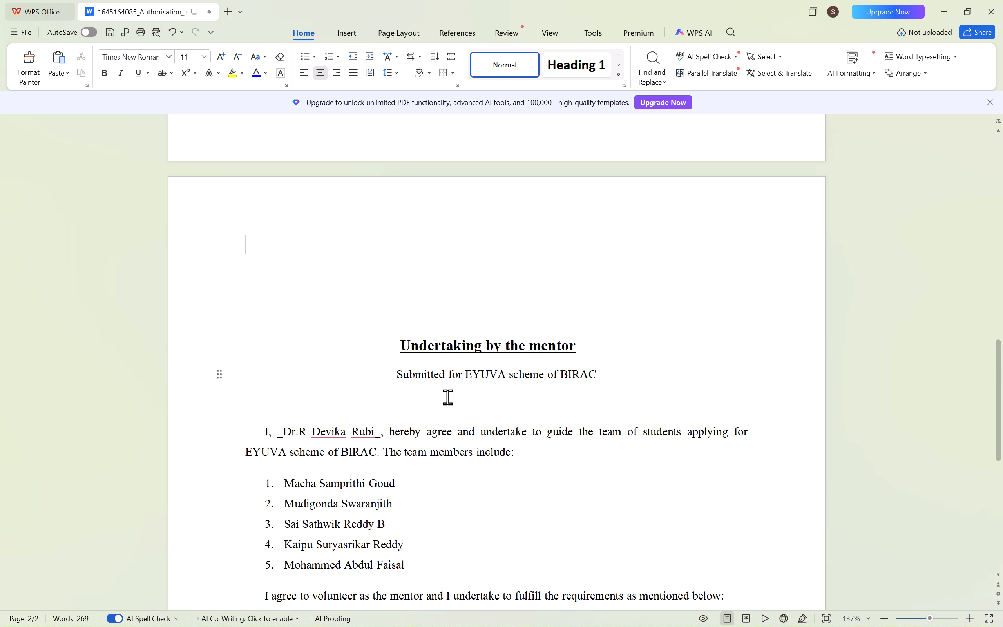
Save the document with both letterhead notes removed.
scroll(449, 398, "down", 4)
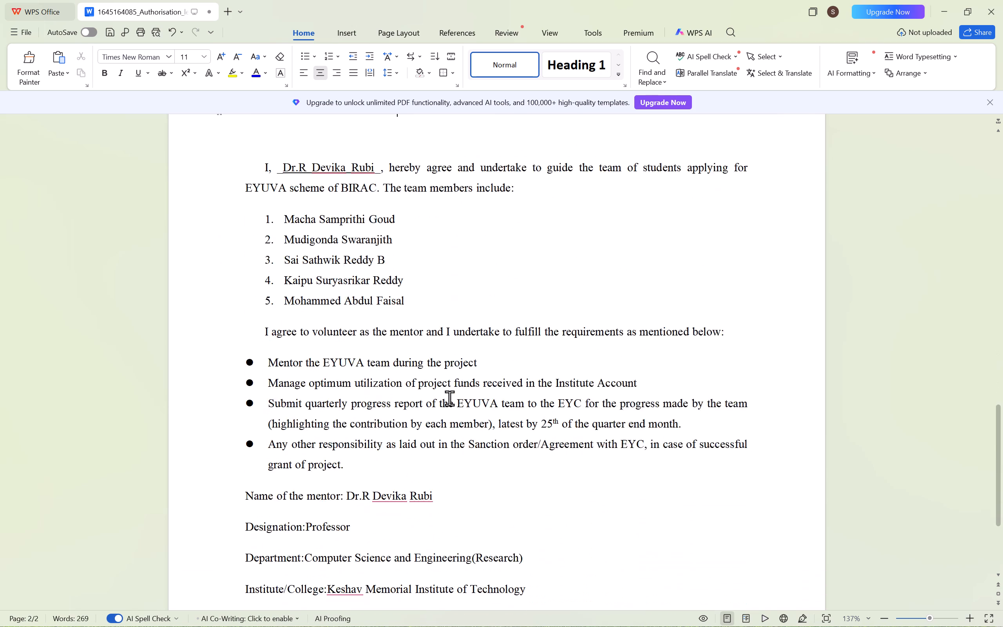
scroll(449, 398, "down", 3)
left_click(634, 353)
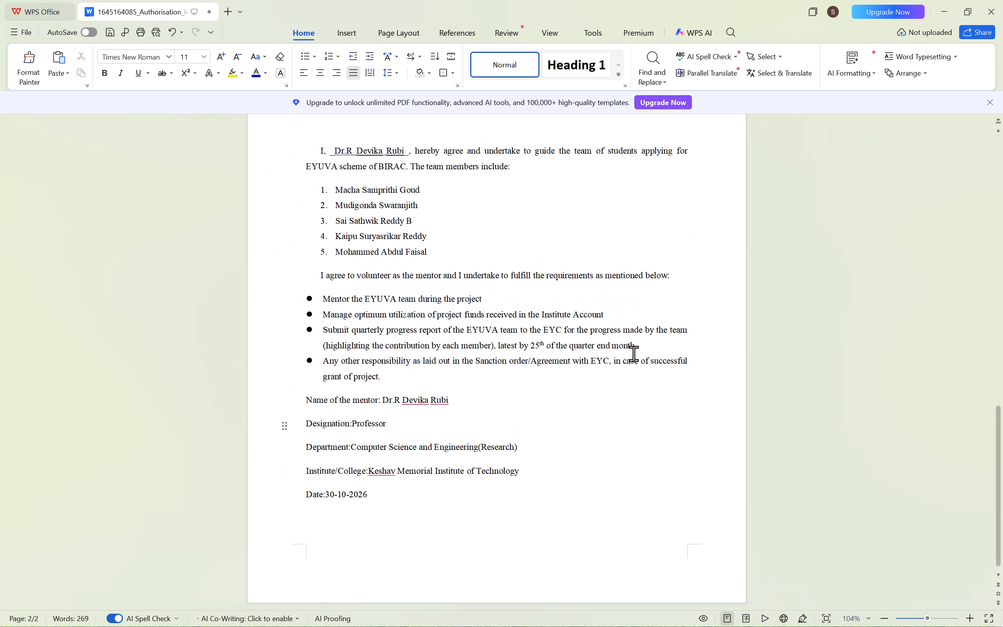
key("ctrl+s")
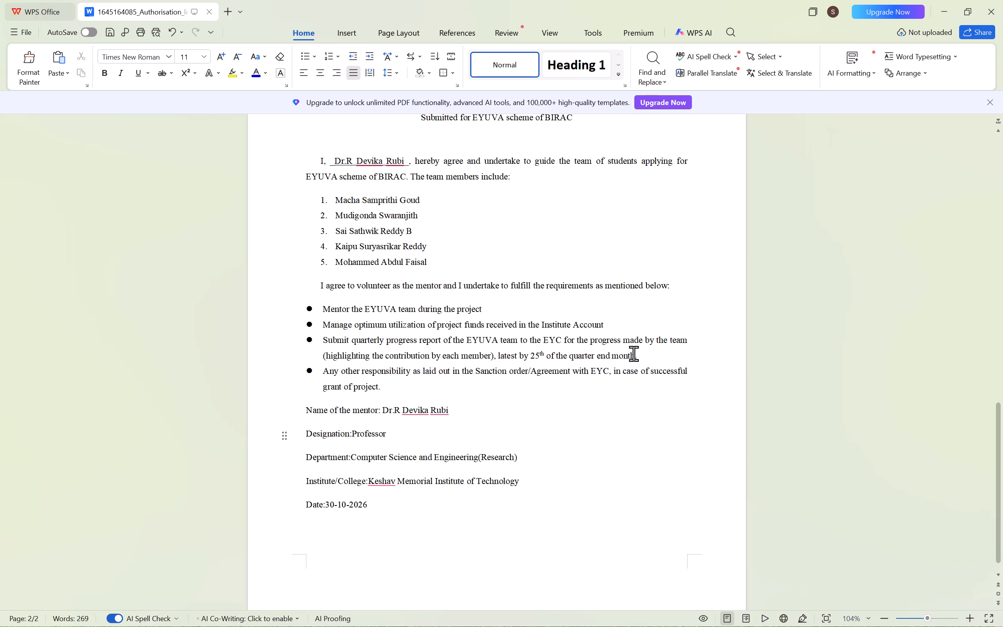
Insert a paragraph break before "Keshav Memorial Institute of Technology" in the authorization letter's certification statement.
left_click(583, 404)
scroll(583, 404, "up", 1)
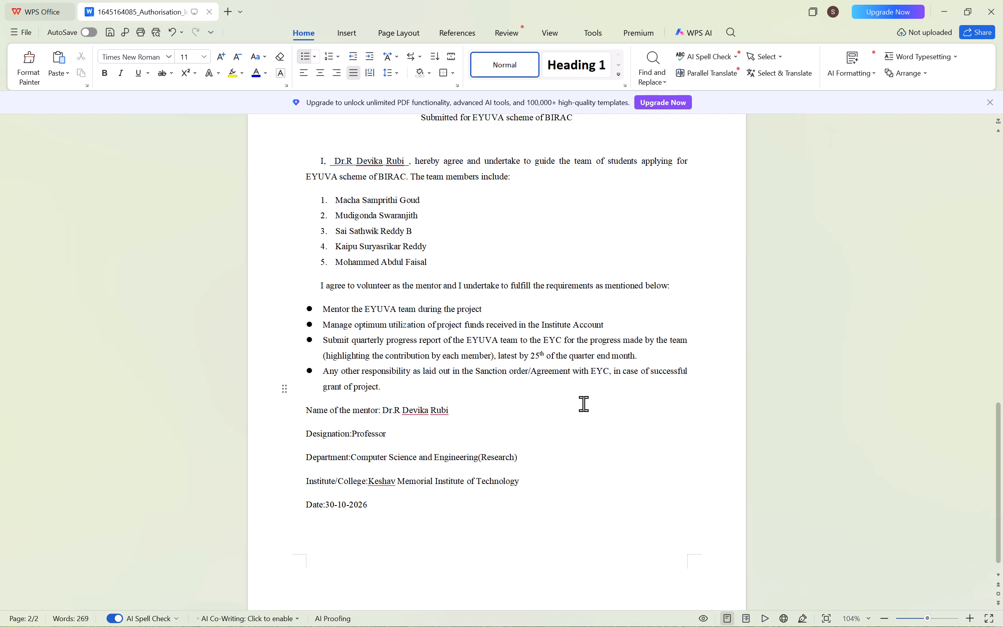
scroll(583, 404, "up", 3)
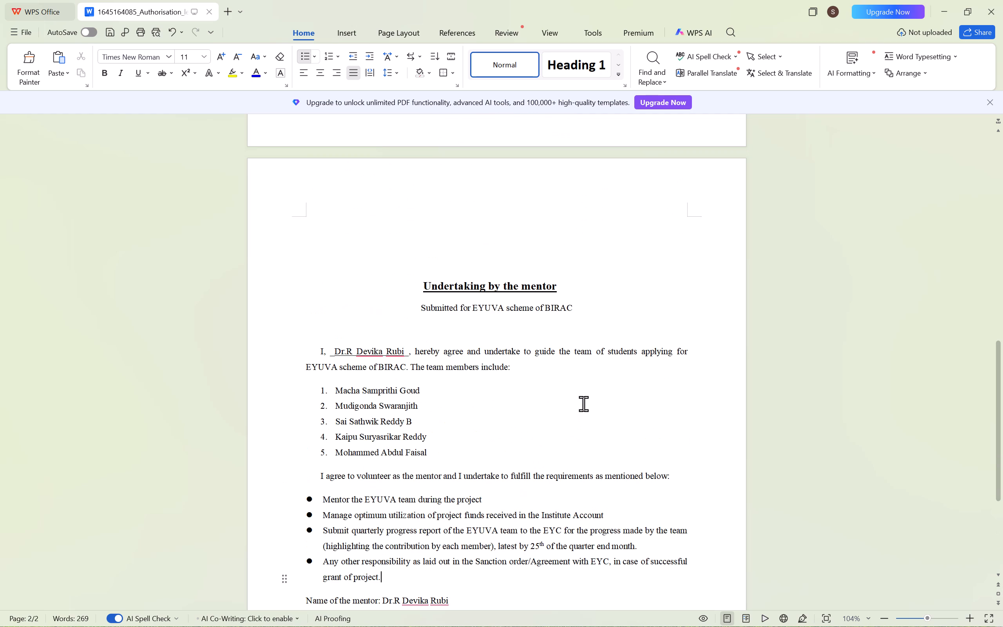
scroll(583, 404, "up", 7)
scroll(583, 404, "down", 1)
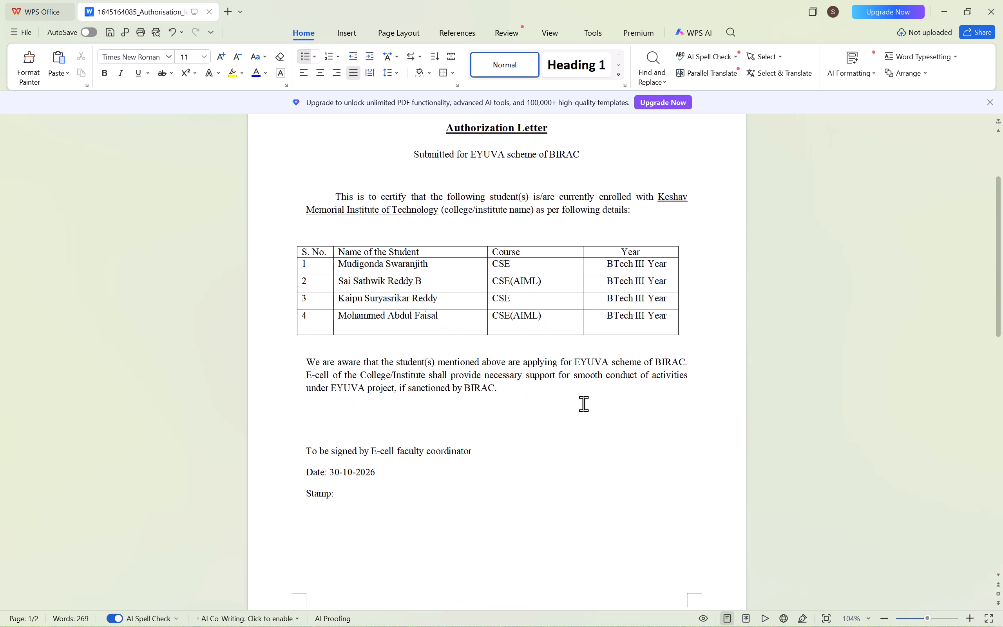
scroll(583, 404, "up", 2)
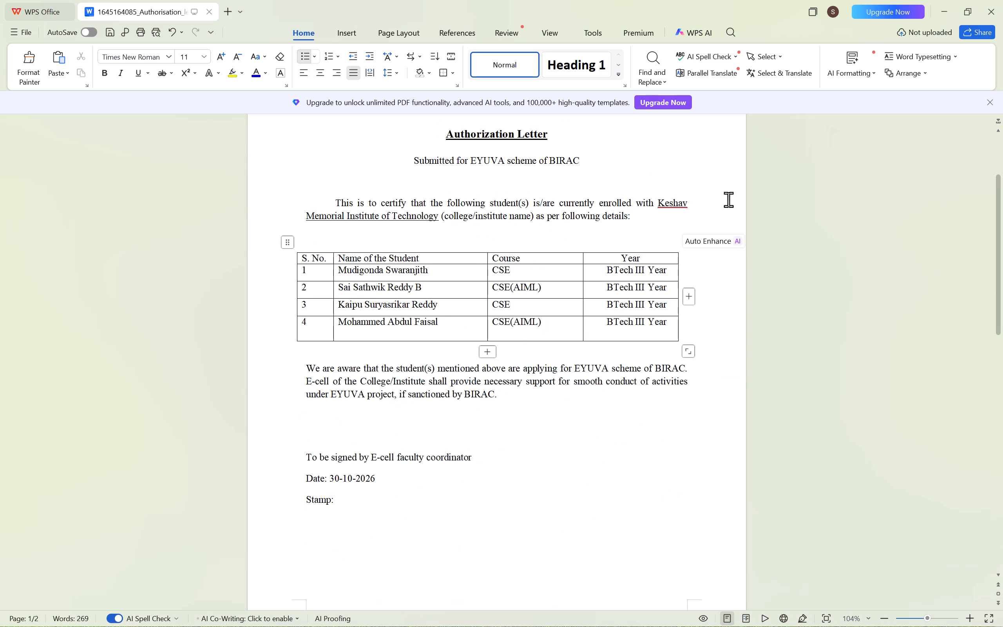
left_click(655, 201)
key("Return")
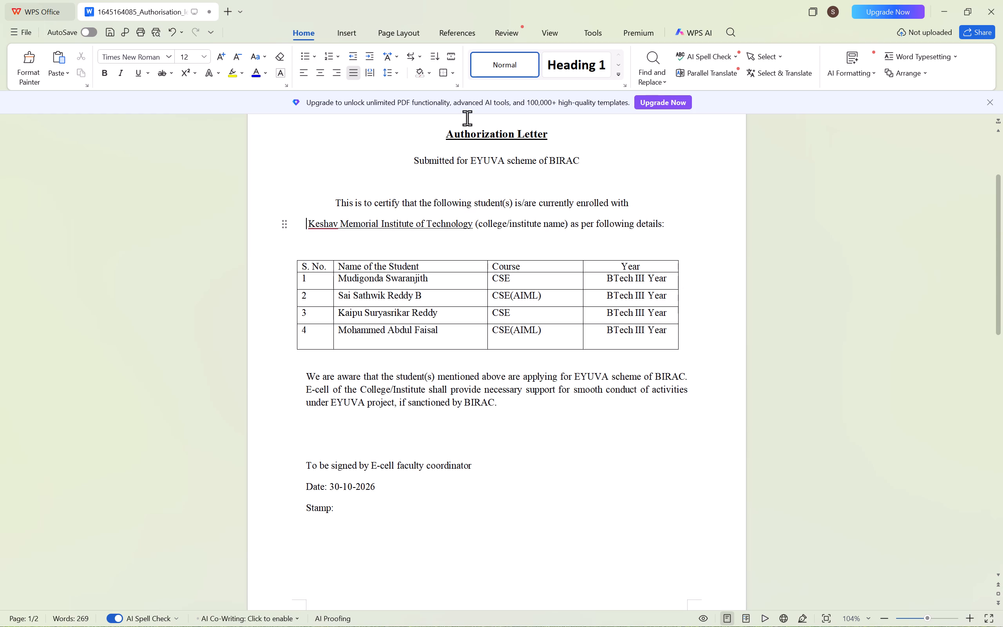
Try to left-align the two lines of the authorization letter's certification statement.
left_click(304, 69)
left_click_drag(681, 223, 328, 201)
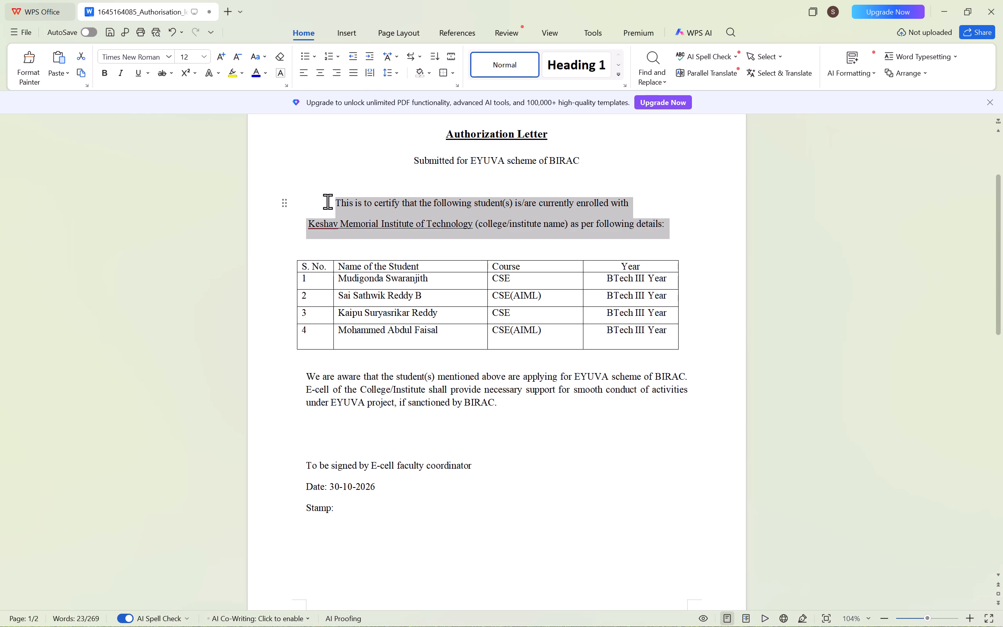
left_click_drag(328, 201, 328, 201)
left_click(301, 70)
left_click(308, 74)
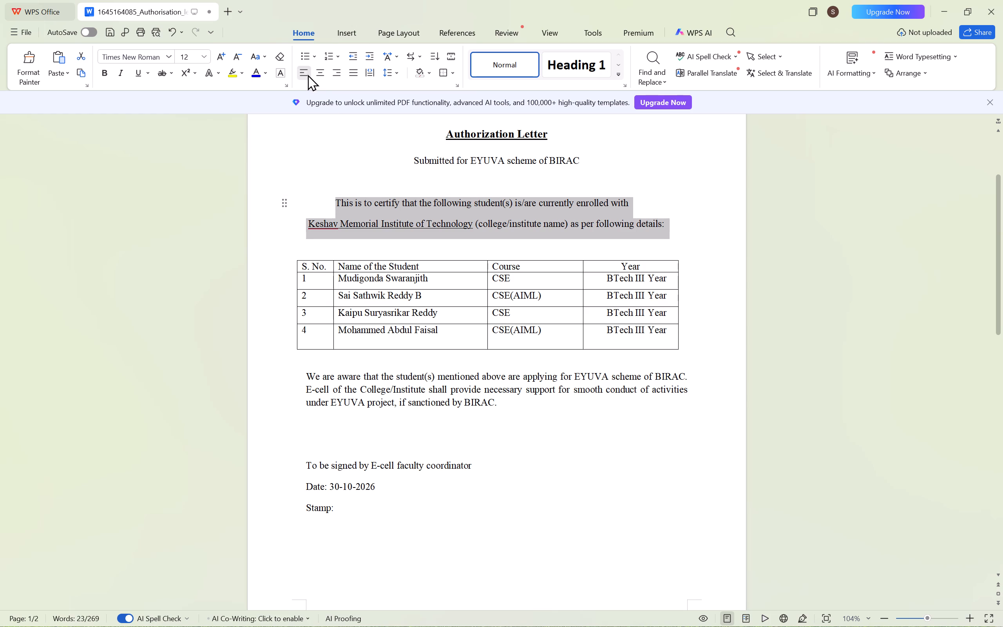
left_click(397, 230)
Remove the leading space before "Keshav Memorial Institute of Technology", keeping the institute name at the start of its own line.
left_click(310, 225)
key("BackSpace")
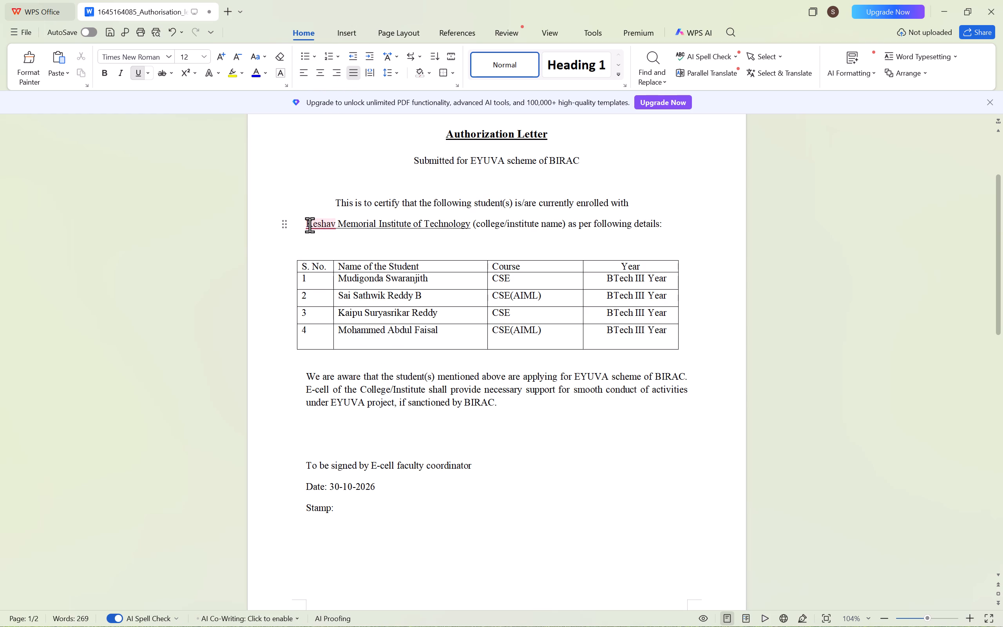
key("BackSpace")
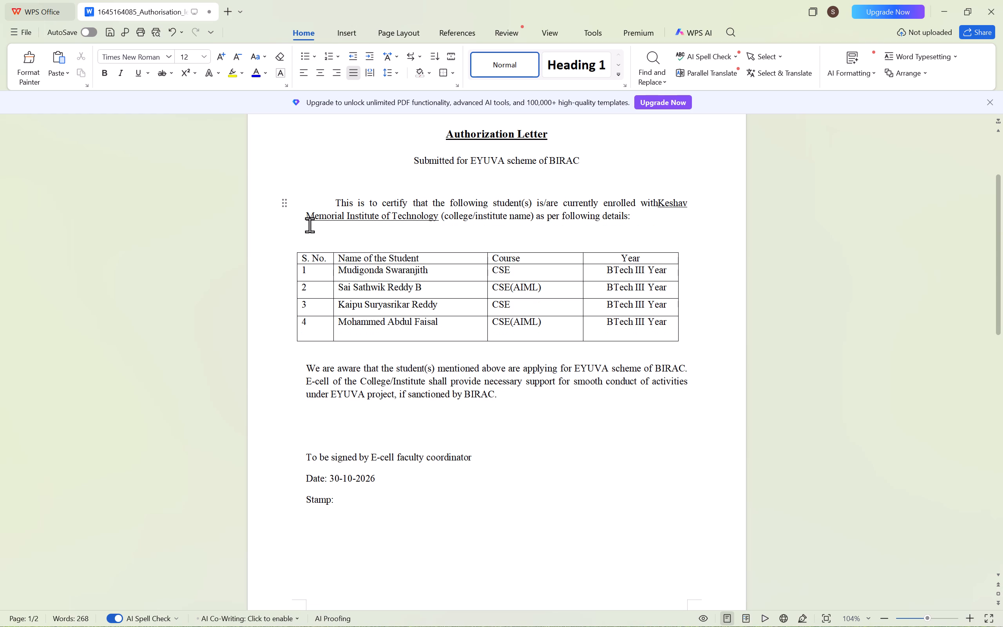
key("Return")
Remove the first-line indent from the paragraph starting "This is to certify that the following student(s)".
left_click(338, 203)
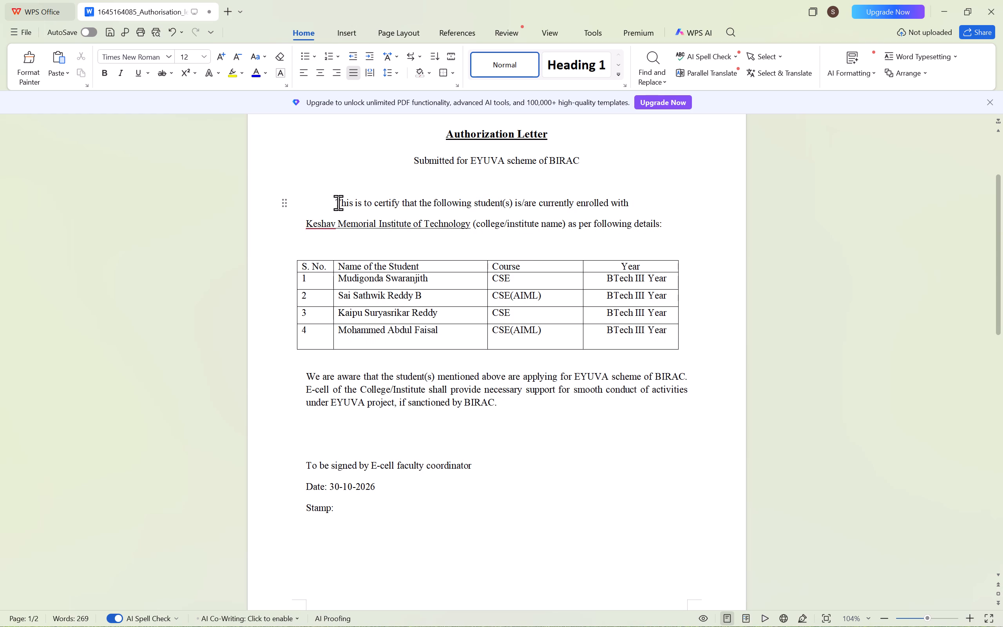
key("BackSpace")
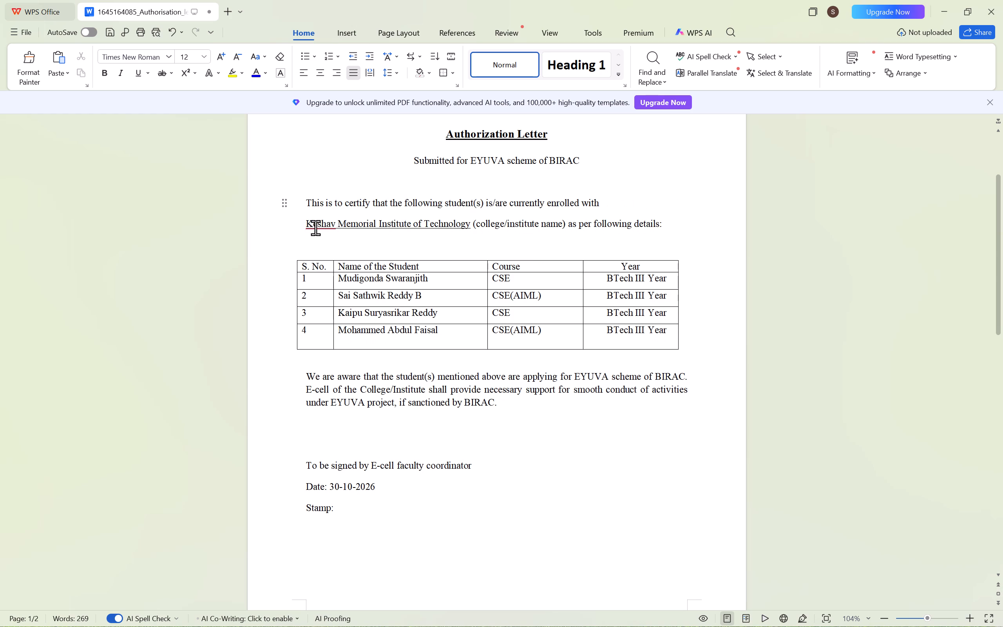
Rejoin the "Keshav Memorial Institute of Technology" line to the certification sentence, with a space after "enrolled with".
left_click(306, 226)
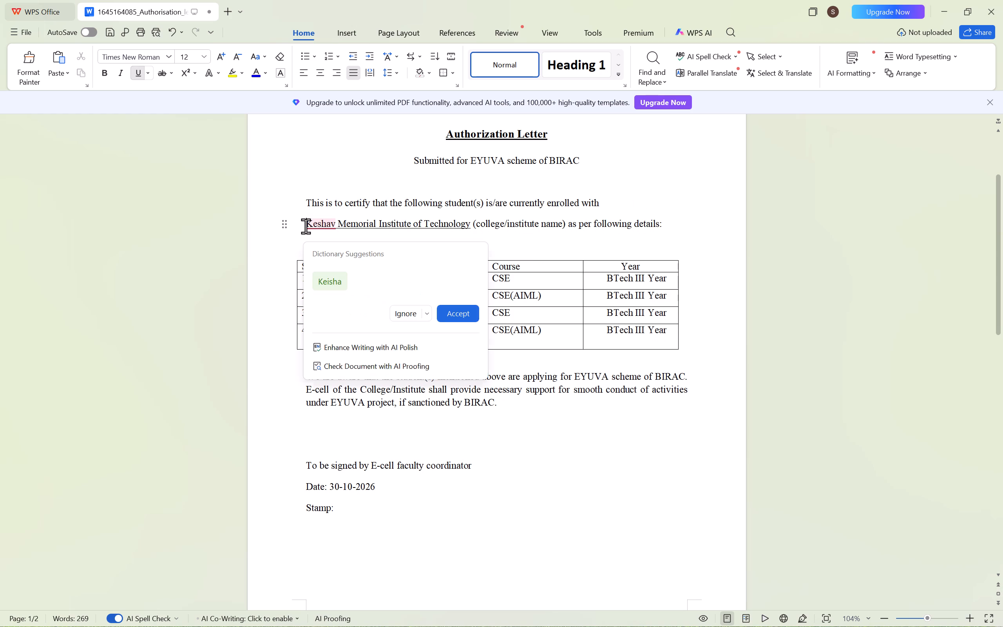
key("BackSpace")
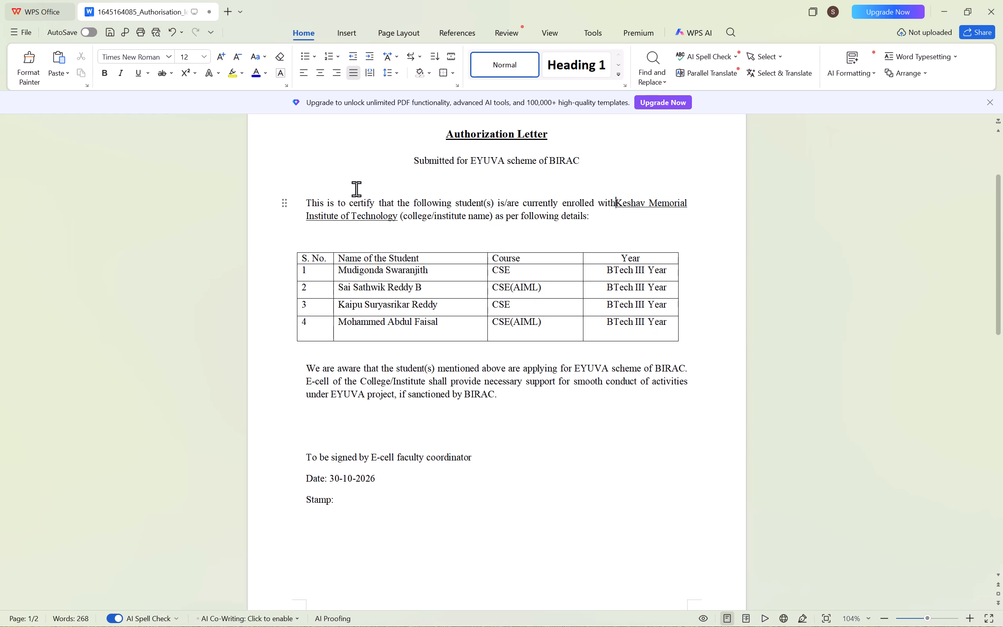
key("space")
left_click(618, 237)
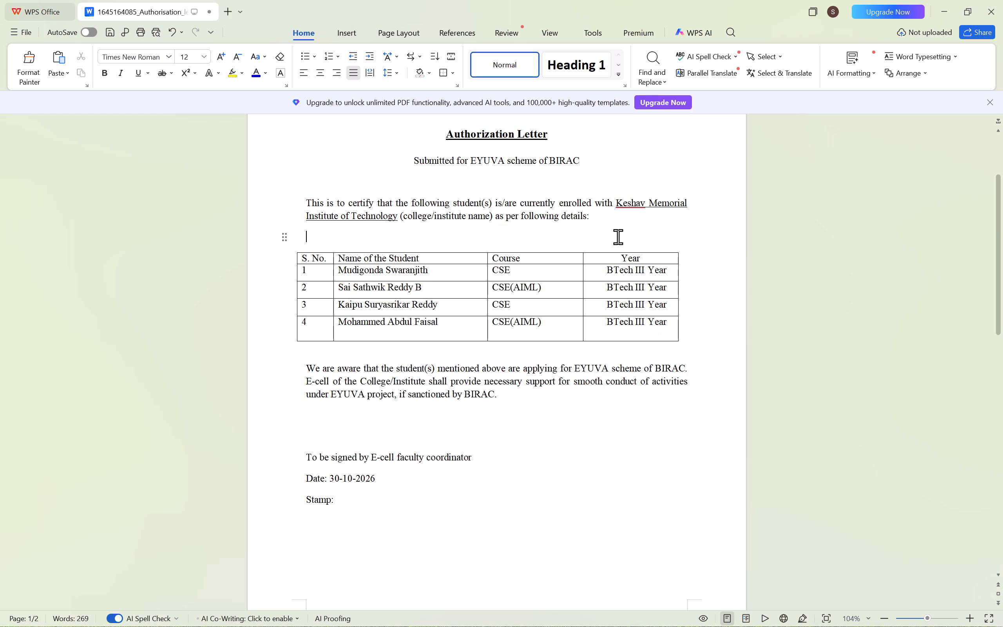
Review the layout of the authorization letter and the mentor undertaking on the second page.
left_click(614, 490)
scroll(614, 490, "up", 4)
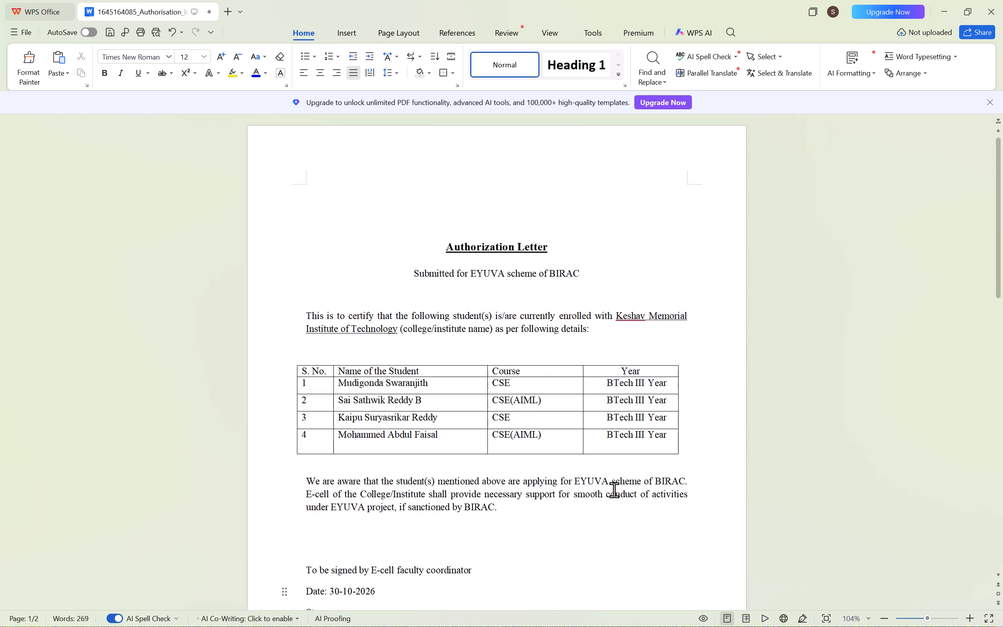
scroll(614, 490, "down", 1)
scroll(398, 347, "down", 7)
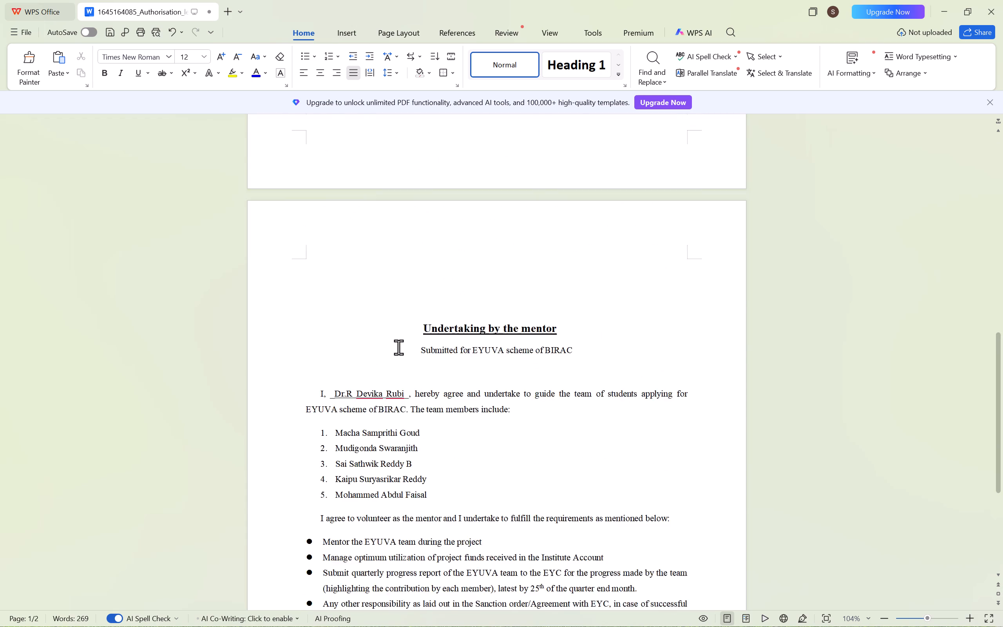
scroll(398, 347, "down", 2)
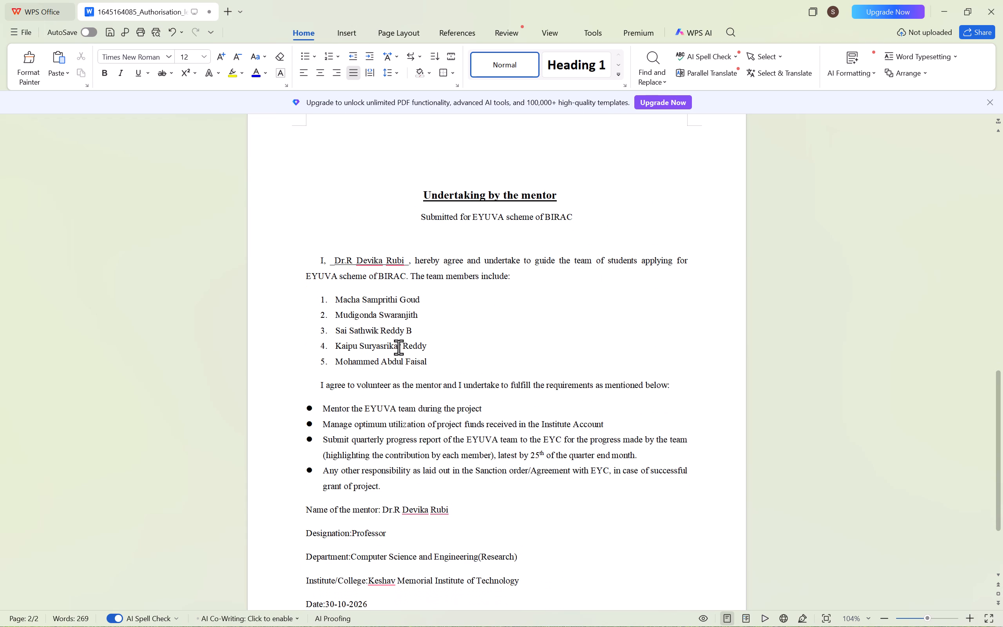
scroll(398, 347, "down", 1)
left_click(398, 347)
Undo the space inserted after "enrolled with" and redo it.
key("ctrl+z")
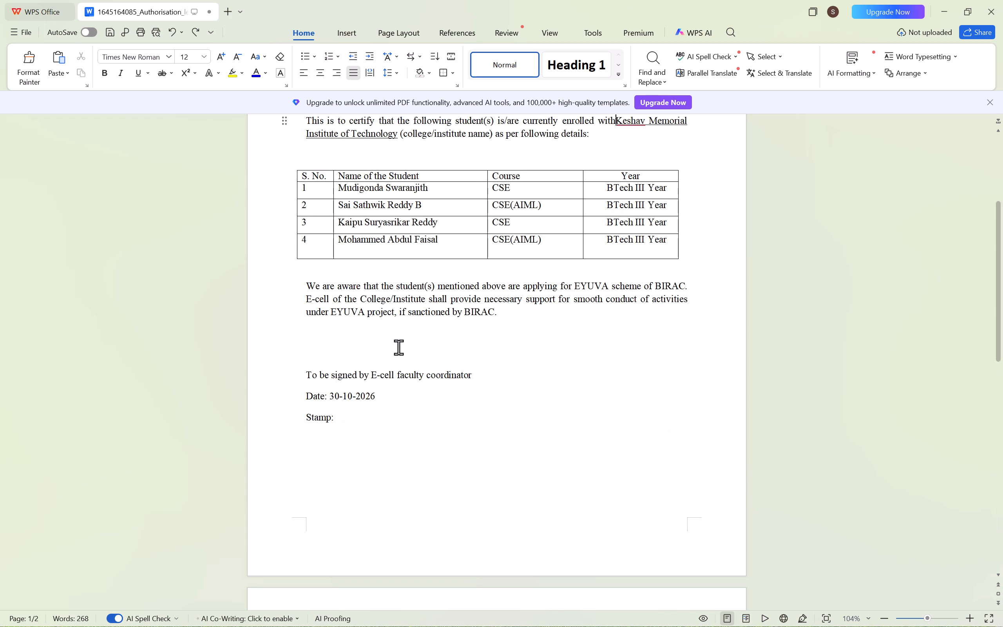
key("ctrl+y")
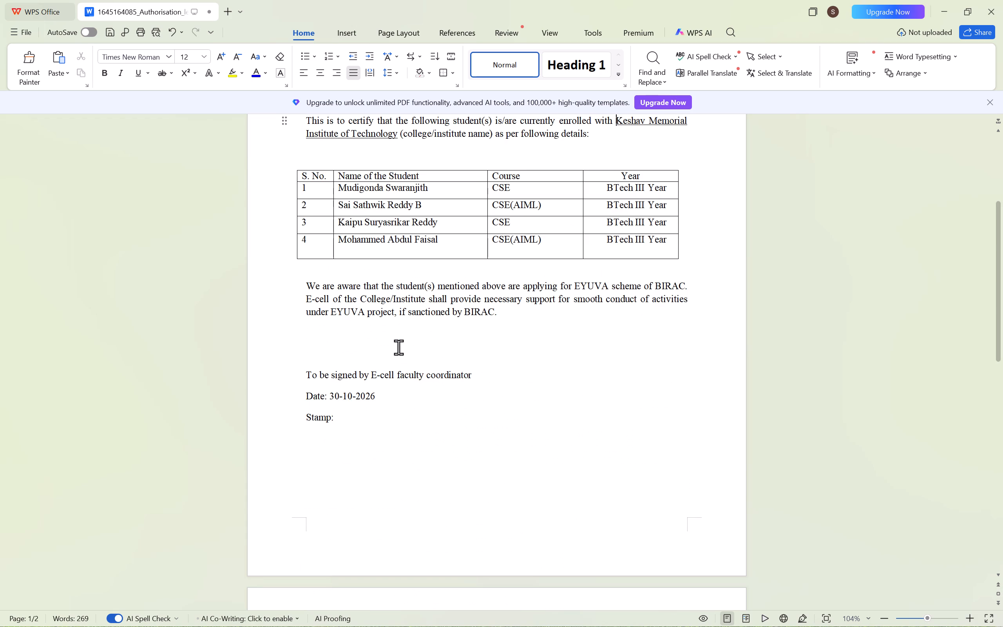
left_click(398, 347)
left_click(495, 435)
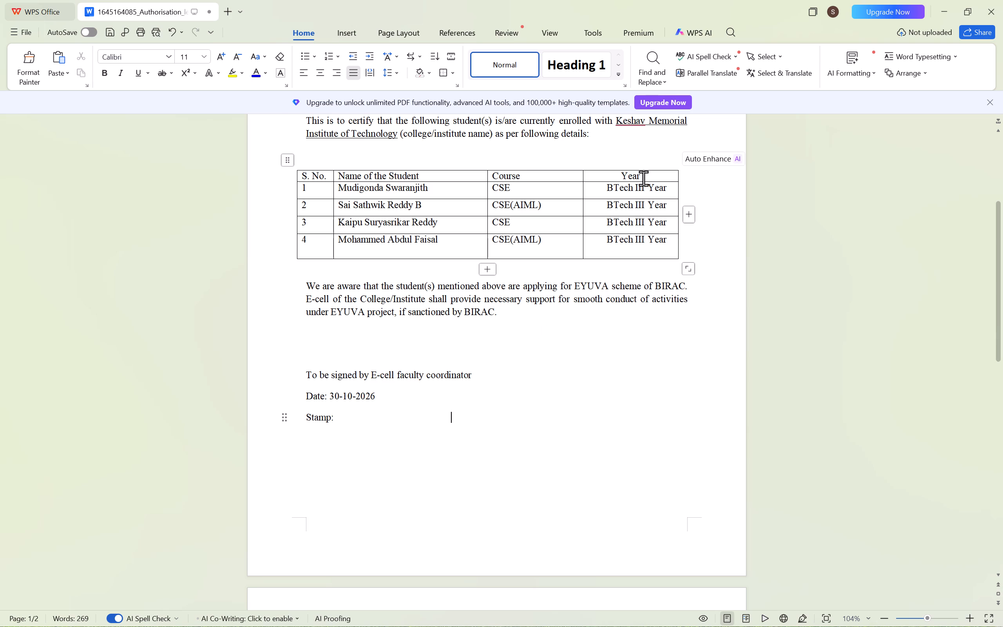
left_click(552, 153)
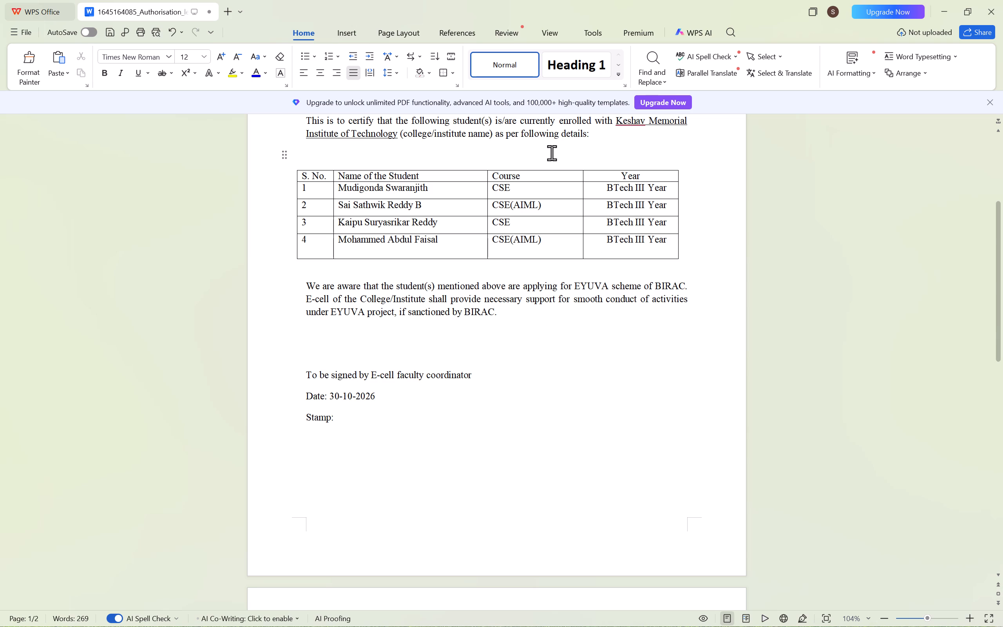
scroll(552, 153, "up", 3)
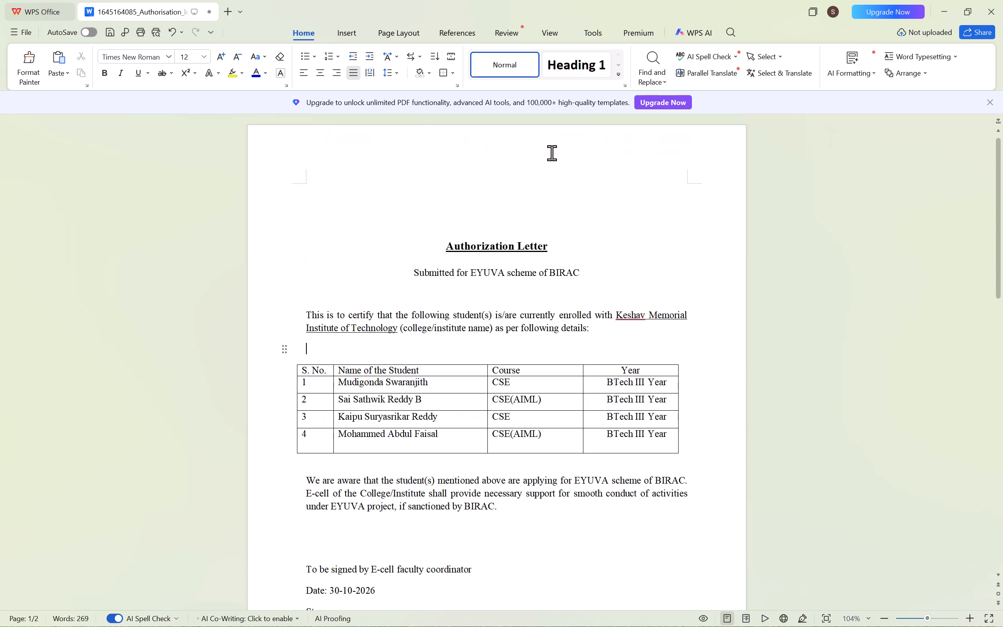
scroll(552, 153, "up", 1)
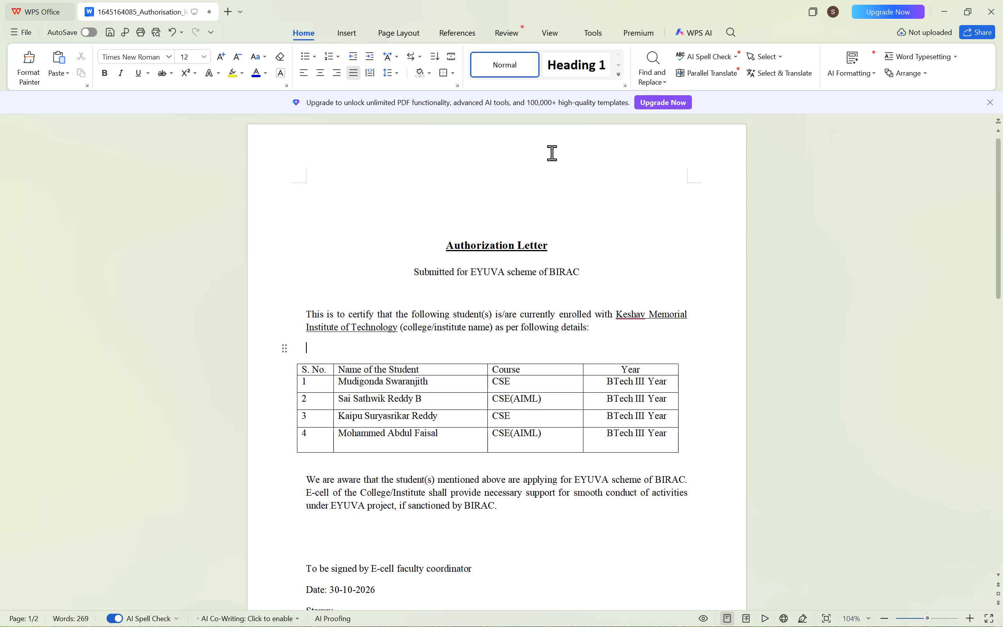
Save the document with the reformatted certification statement.
key("ctrl+s")
left_click(14, 30)
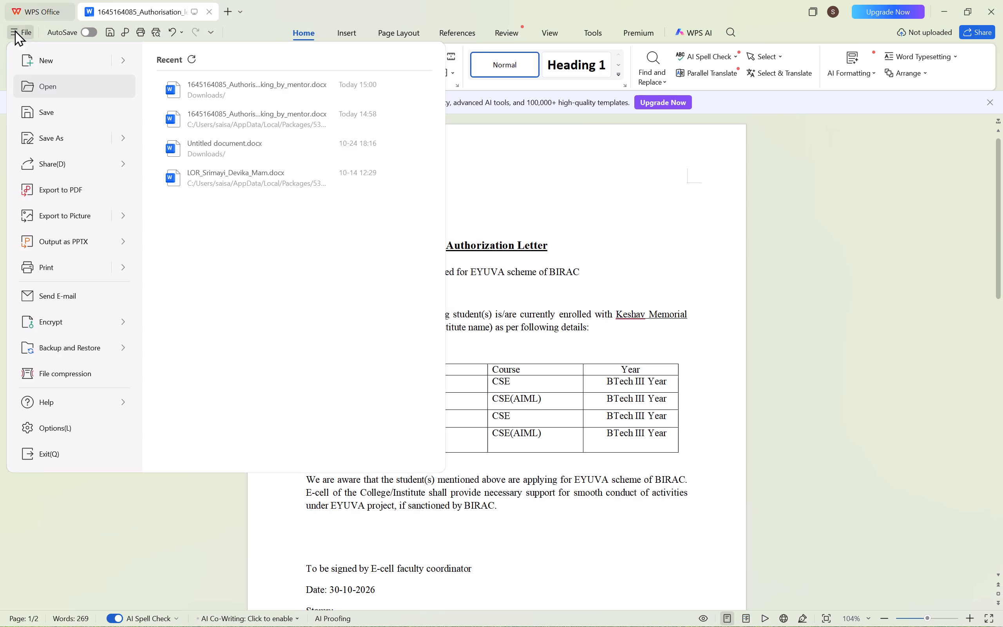
left_click(47, 116)
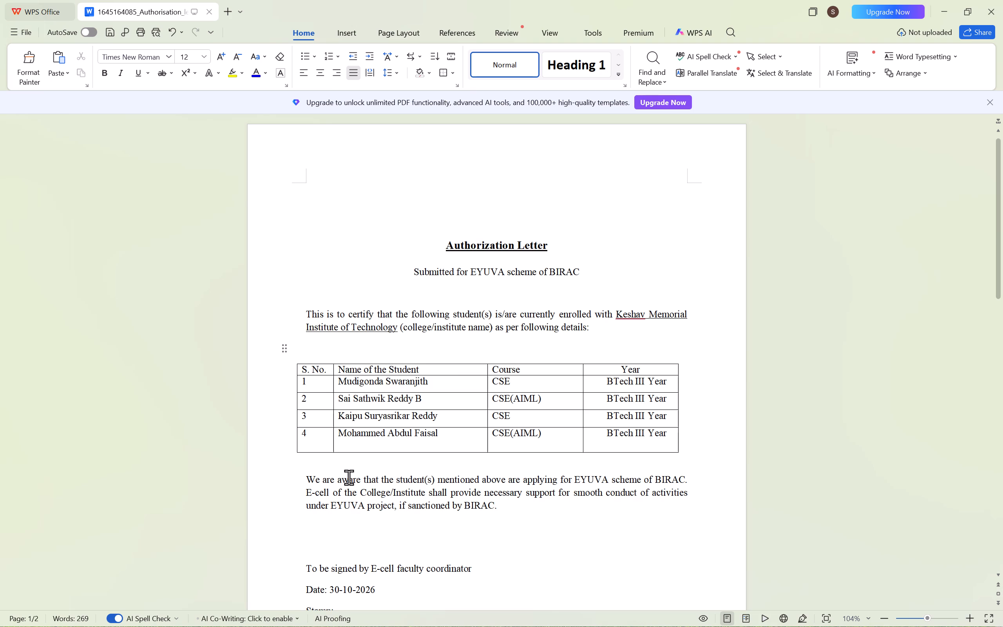
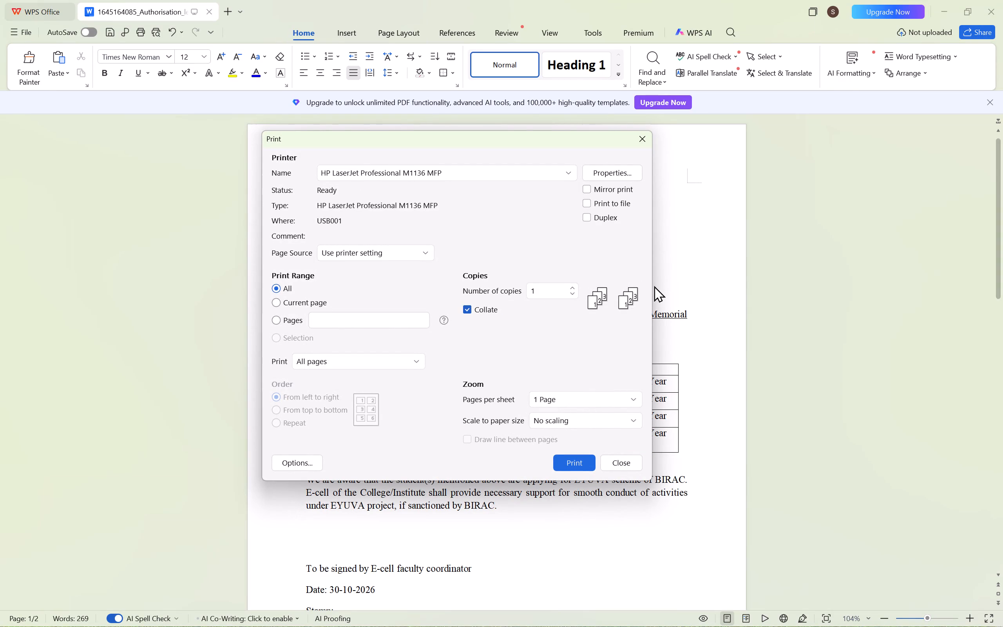
Print one copy of all pages of the document on the HP LaserJet Professional M1136 MFP.
key("Return")
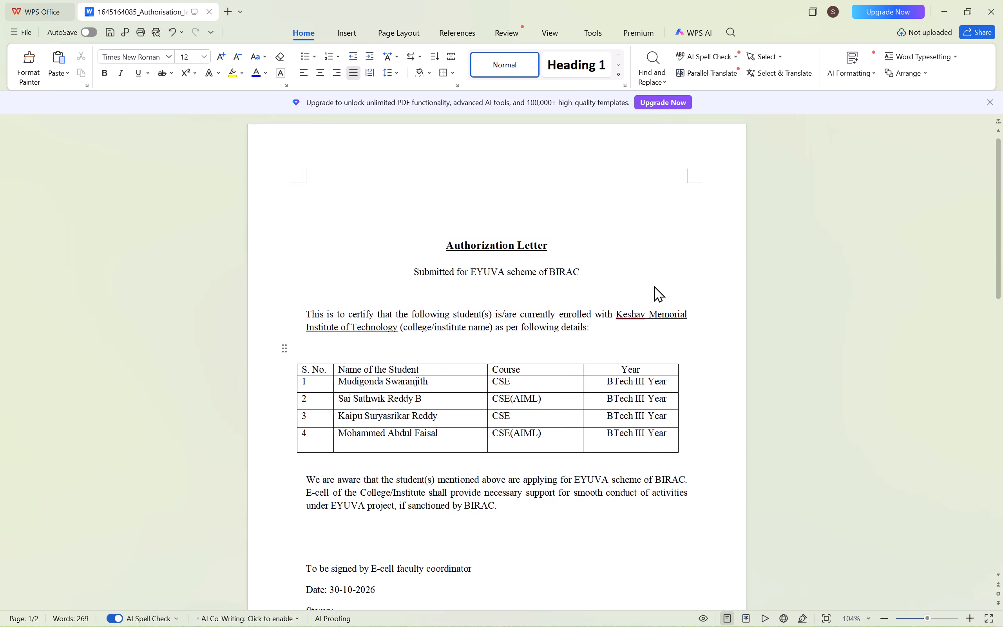
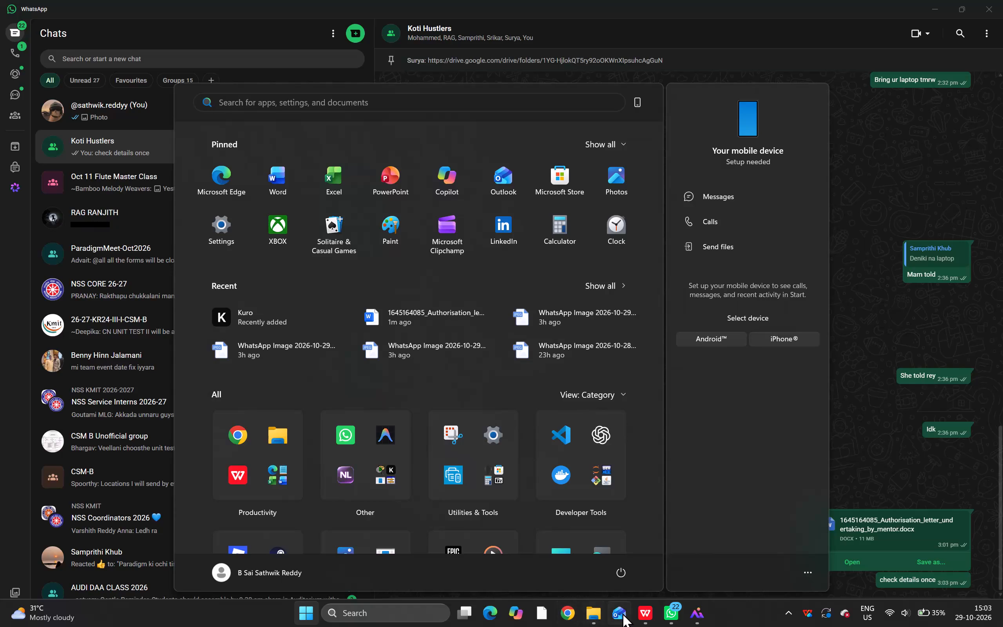
In the WPS Office authorization letter, remove the underline from "Keshav Memorial Institute of Technology" in the certification paragraph and make it bold.
left_click(641, 613)
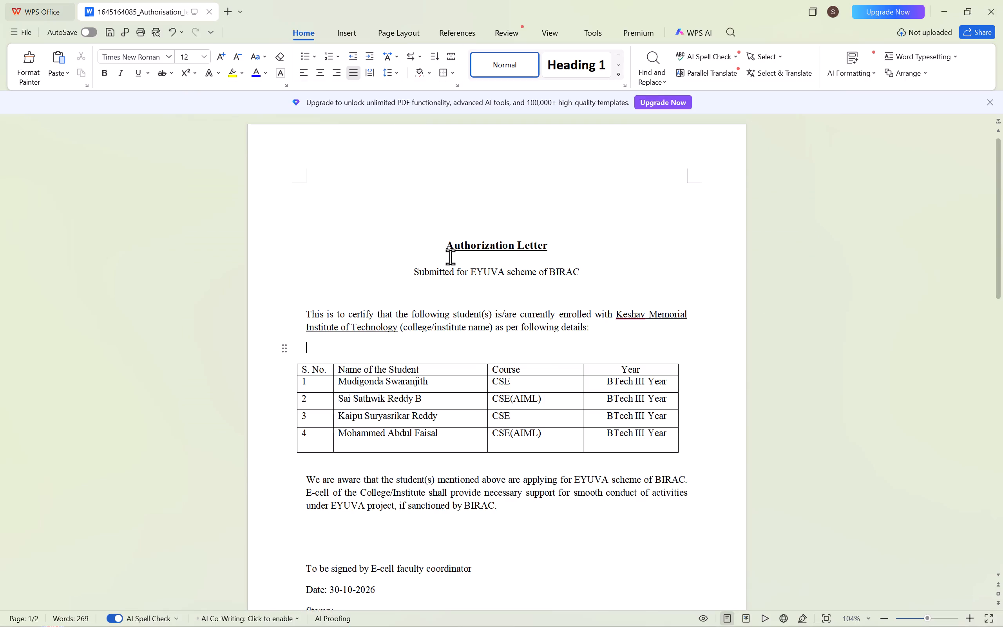
left_click_drag(616, 313, 464, 325)
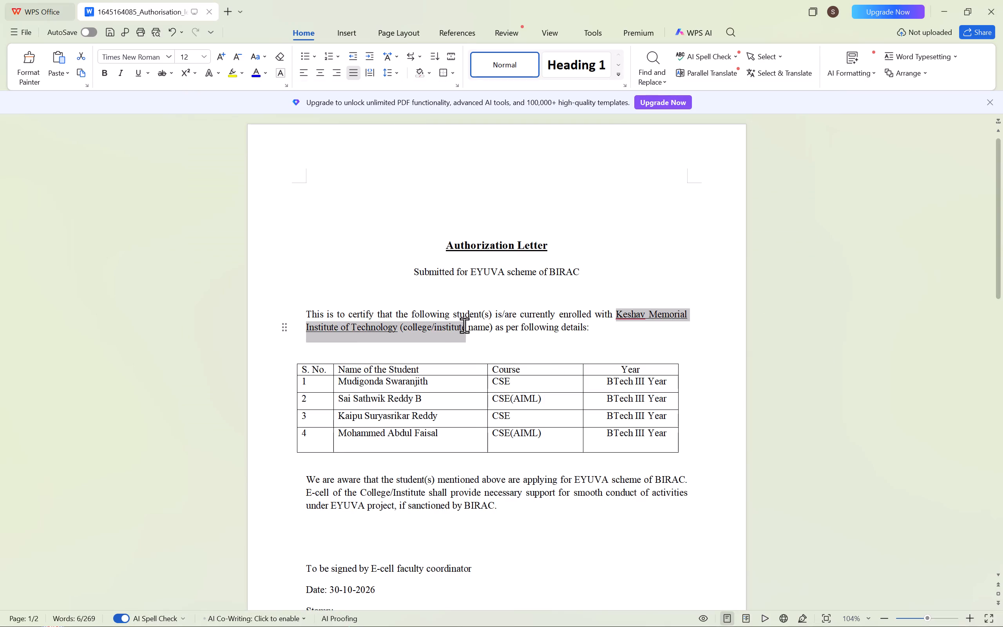
left_click_drag(464, 325, 402, 326)
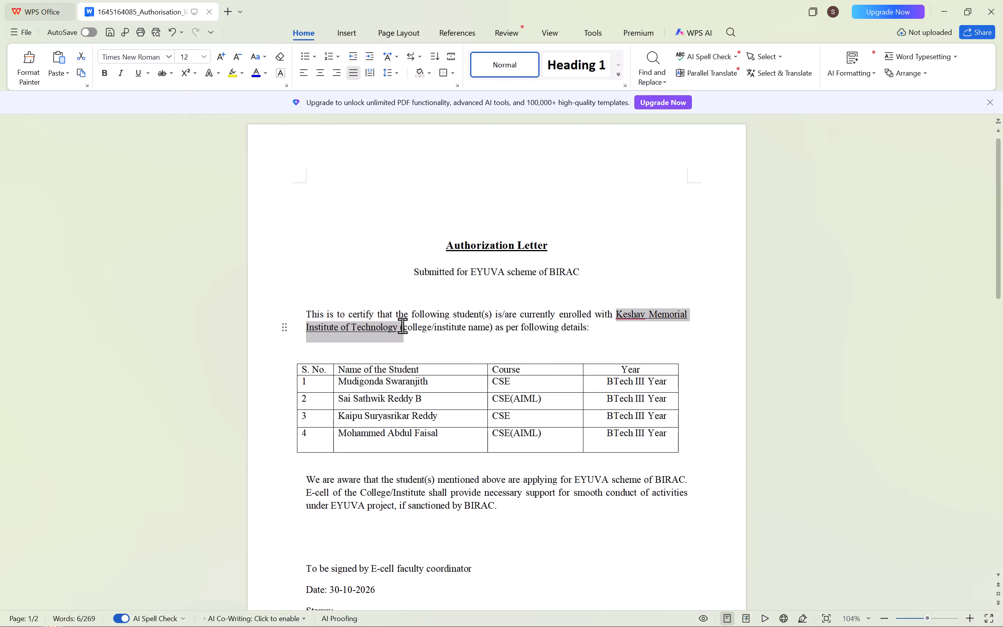
left_click_drag(402, 326, 399, 327)
left_click(135, 72)
left_click(135, 72)
left_click(135, 72)
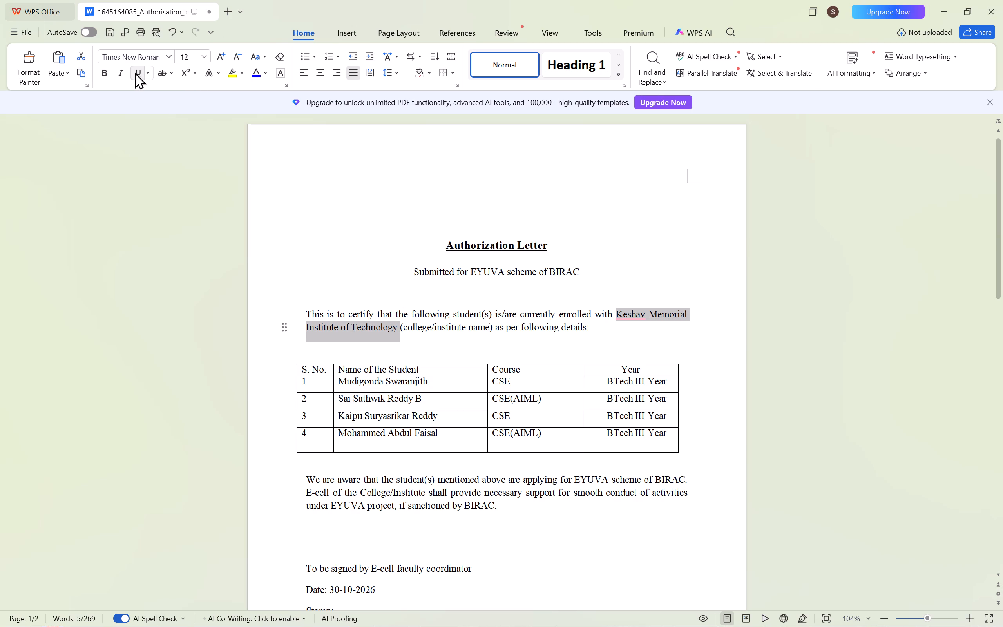
left_click(102, 72)
left_click(300, 238)
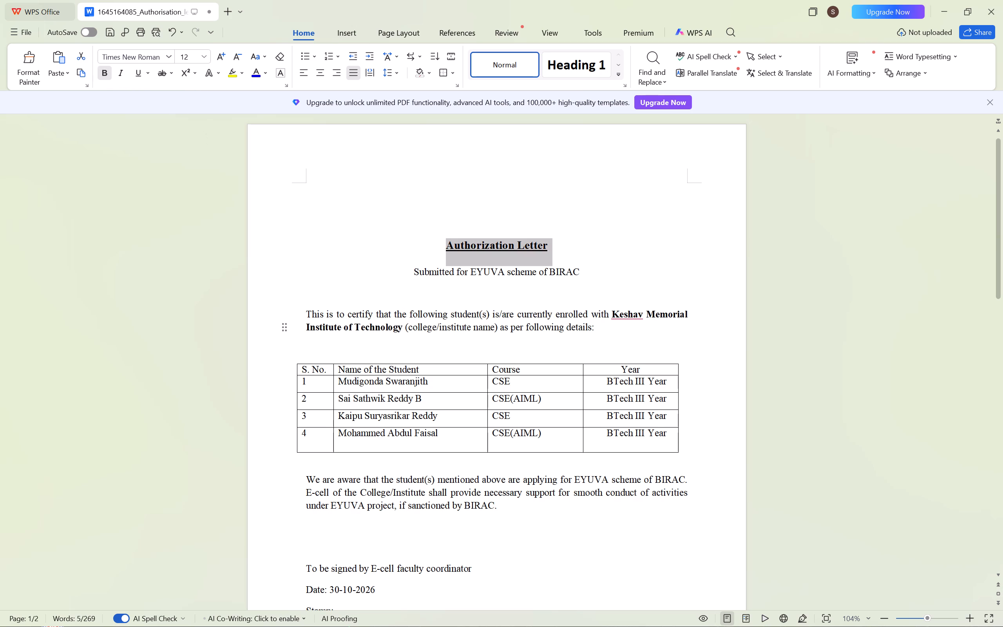
left_click(405, 326)
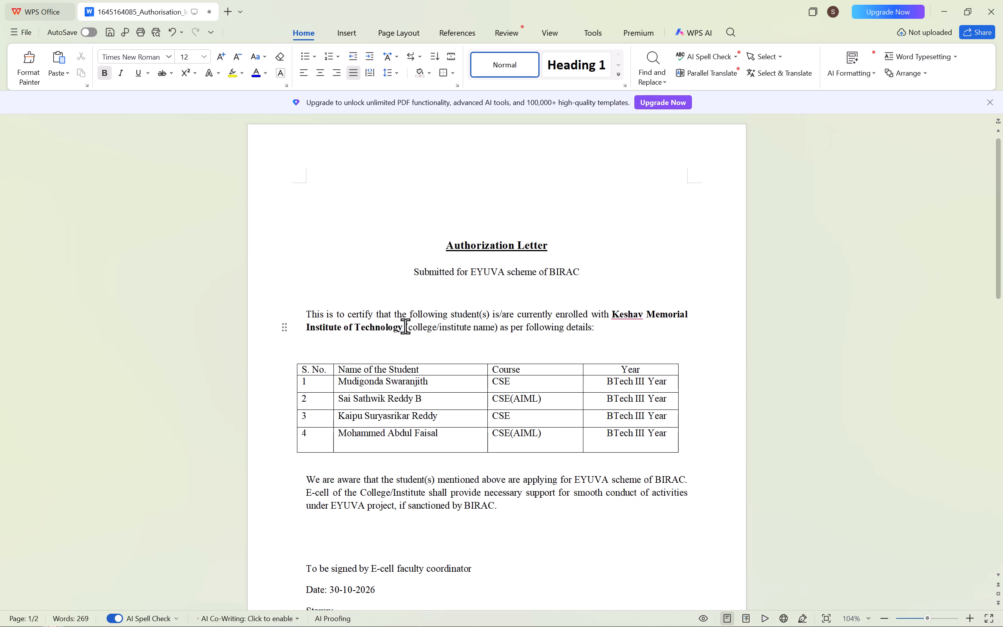
Make the mentor's name in the opening line of the mentor undertaking bold and remove its underline.
scroll(457, 402, "down", 4)
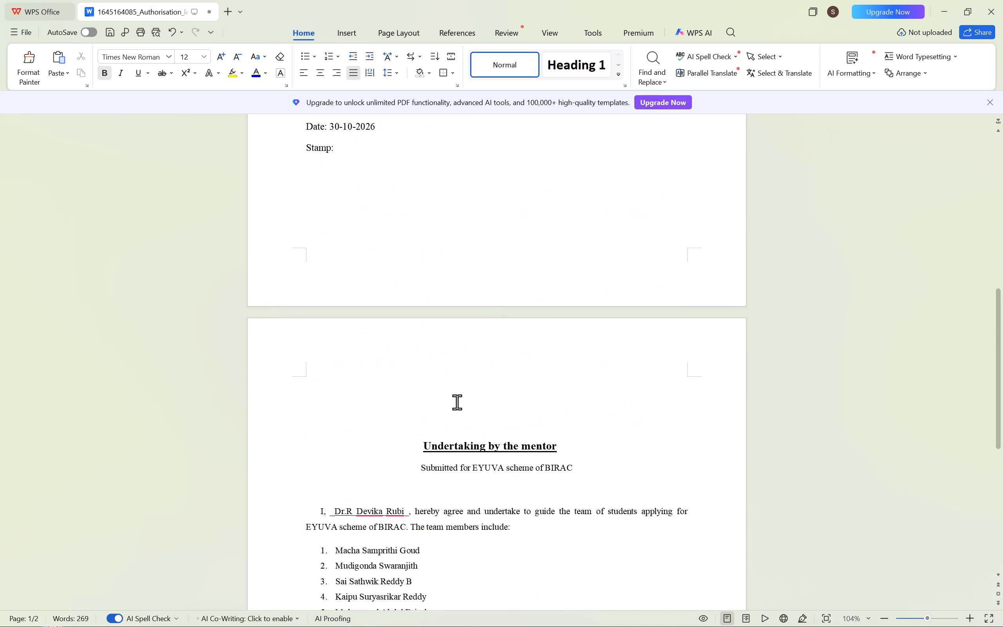
scroll(457, 402, "down", 1)
left_click_drag(409, 465, 332, 461)
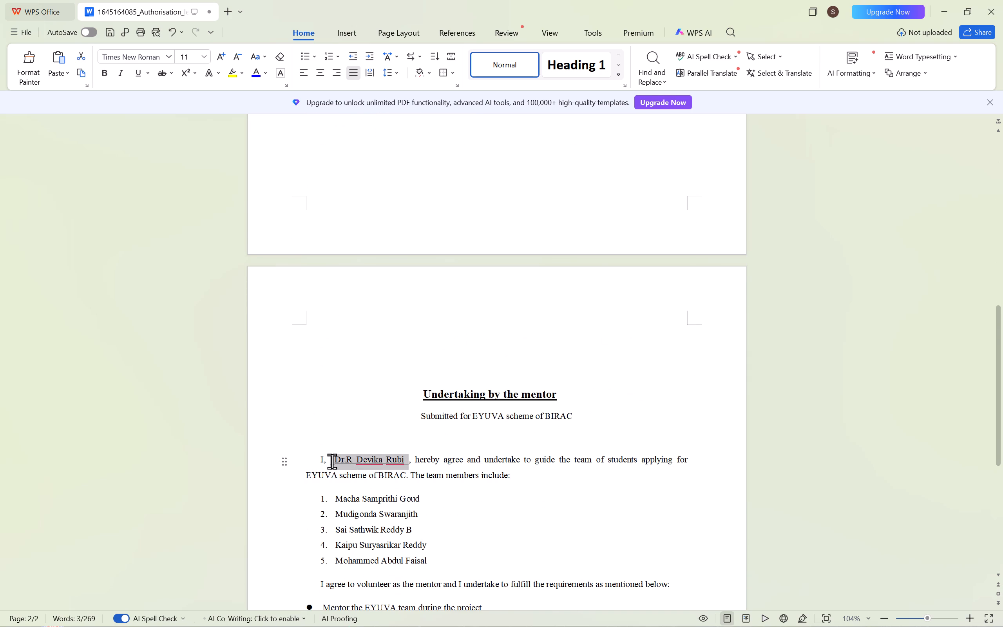
left_click_drag(332, 461, 330, 459)
left_click(135, 75)
left_click(101, 72)
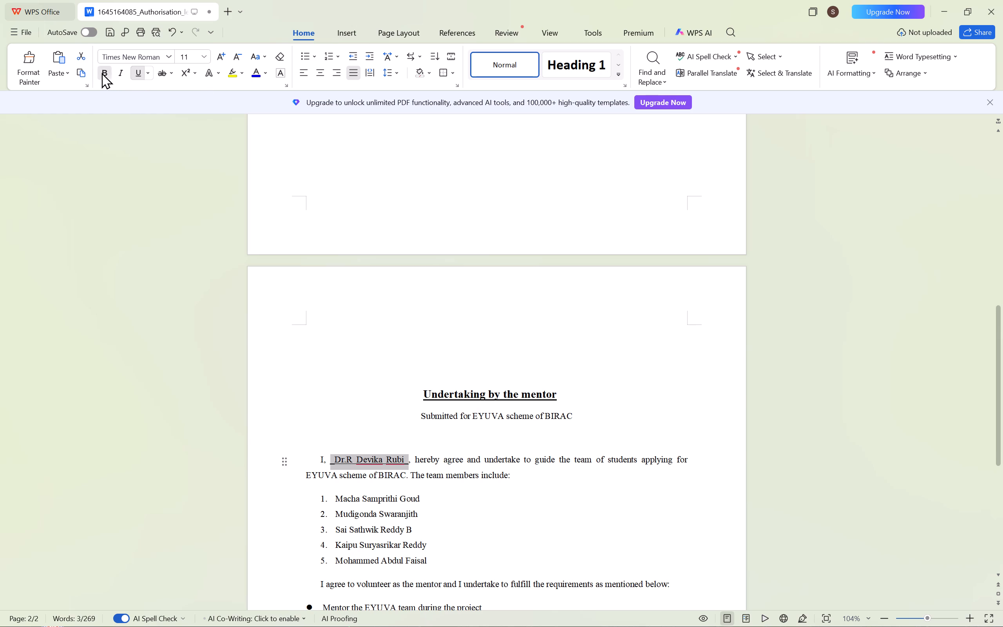
left_click(344, 356)
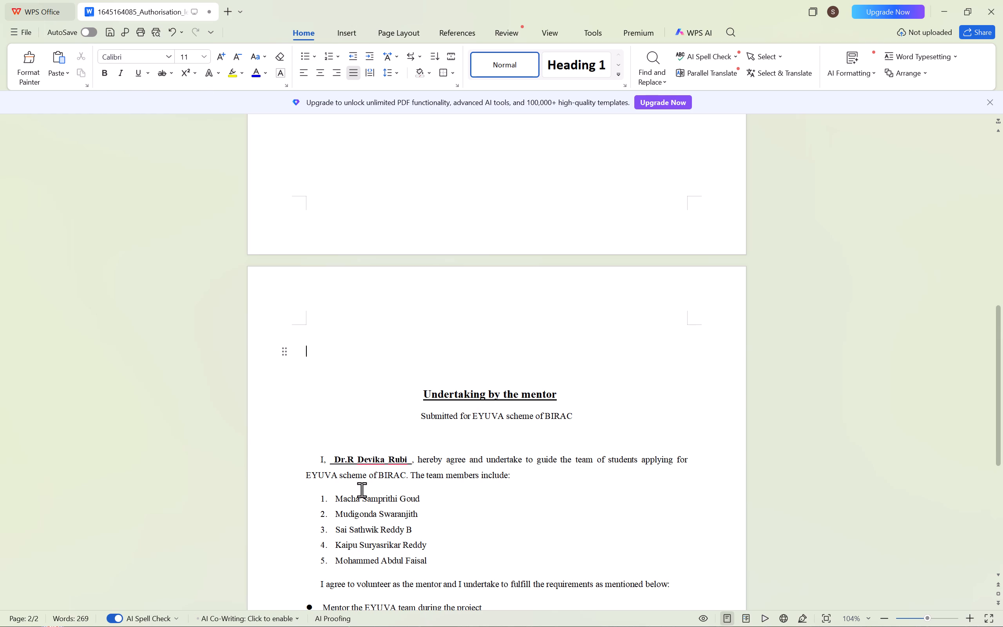
left_click_drag(329, 457, 391, 458)
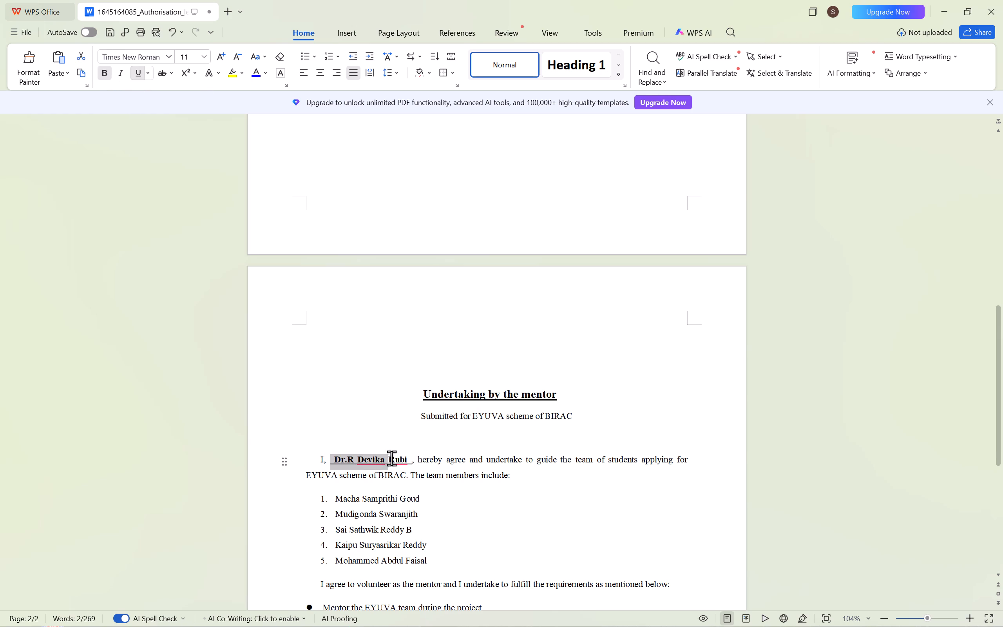
left_click_drag(391, 458, 411, 462)
left_click(143, 73)
left_click(337, 366)
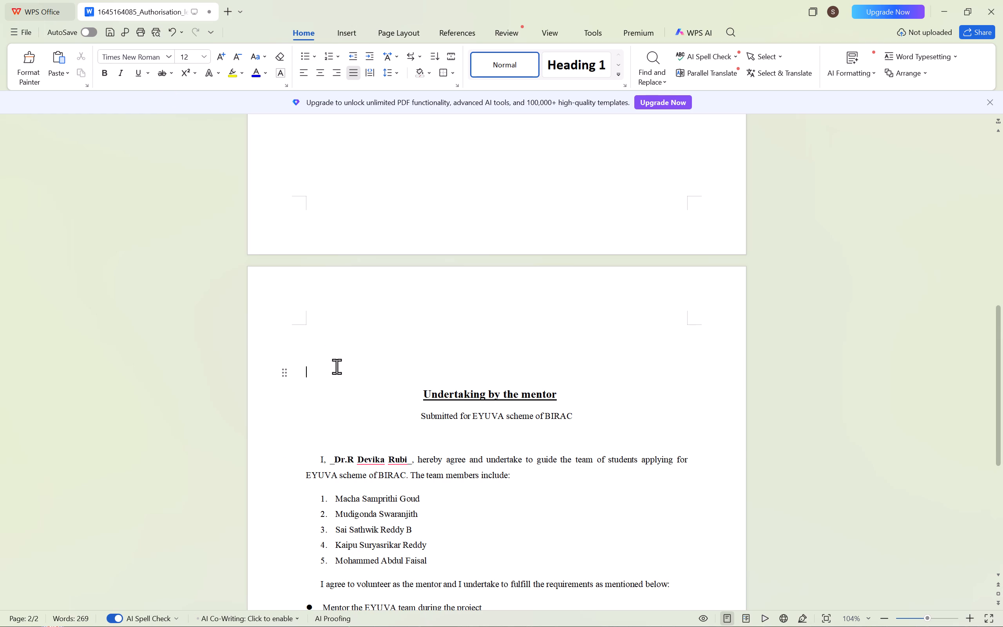
Delete the leftover blank filler before and after the mentor's name so the comma directly follows it.
left_click_drag(331, 463, 335, 462)
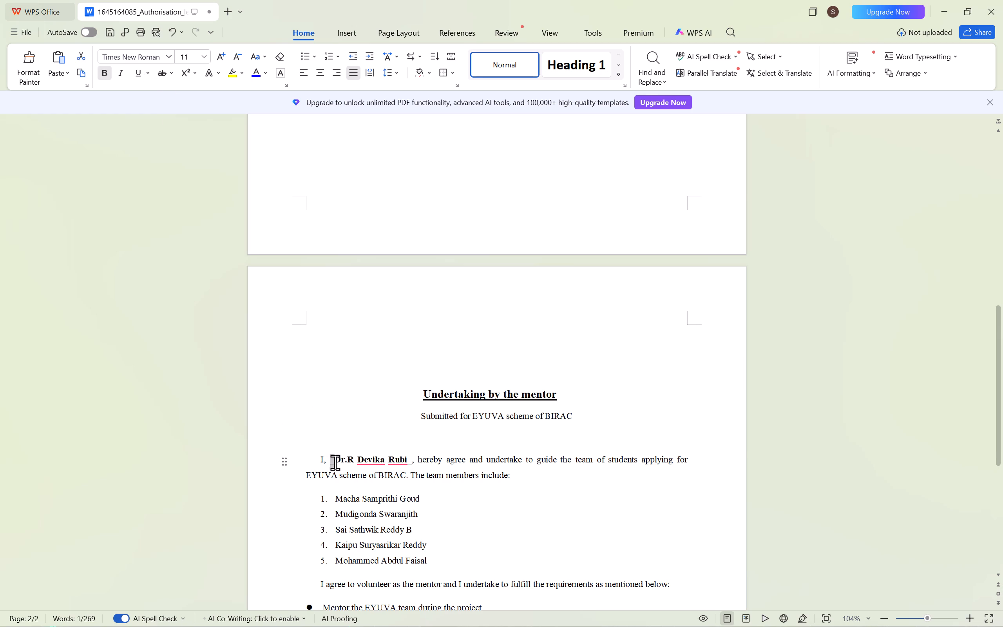
left_click_drag(335, 462, 335, 462)
key("BackSpace")
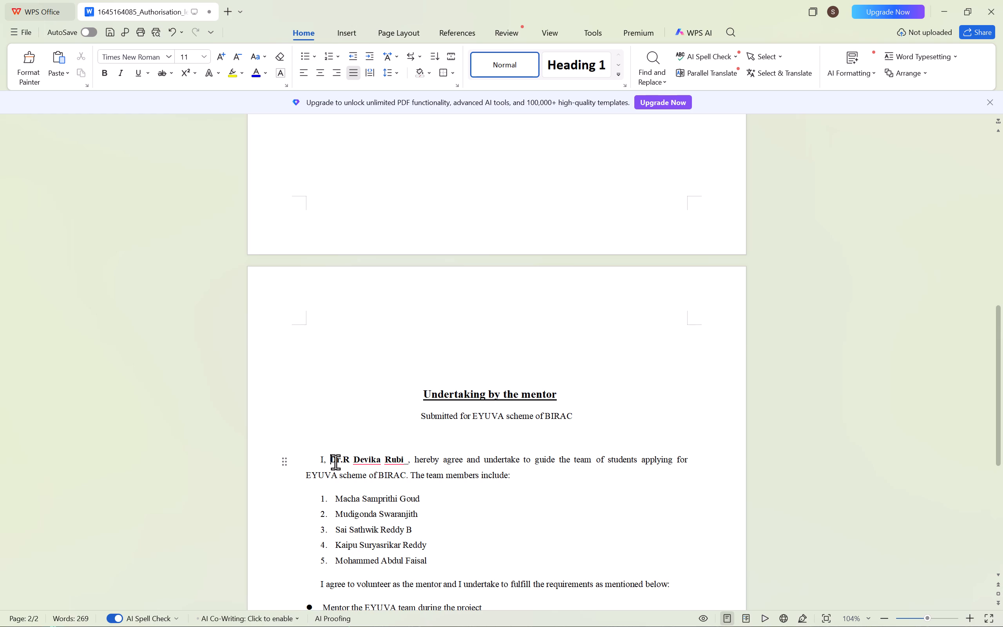
left_click(408, 460)
key("BackSpace")
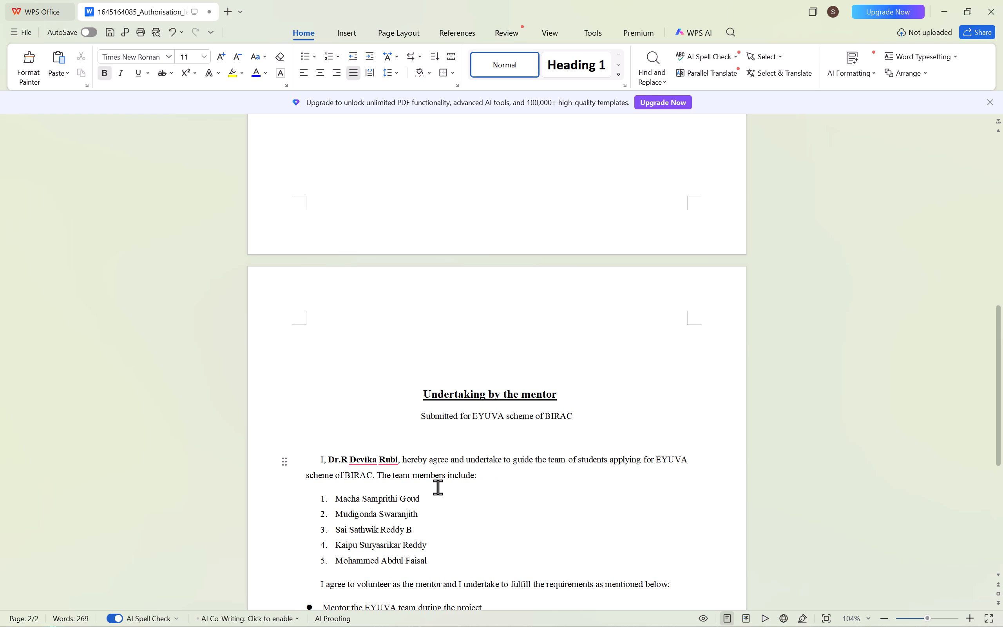
Check the rest of the mentor undertaking down to the date line and save the document.
left_click(504, 532)
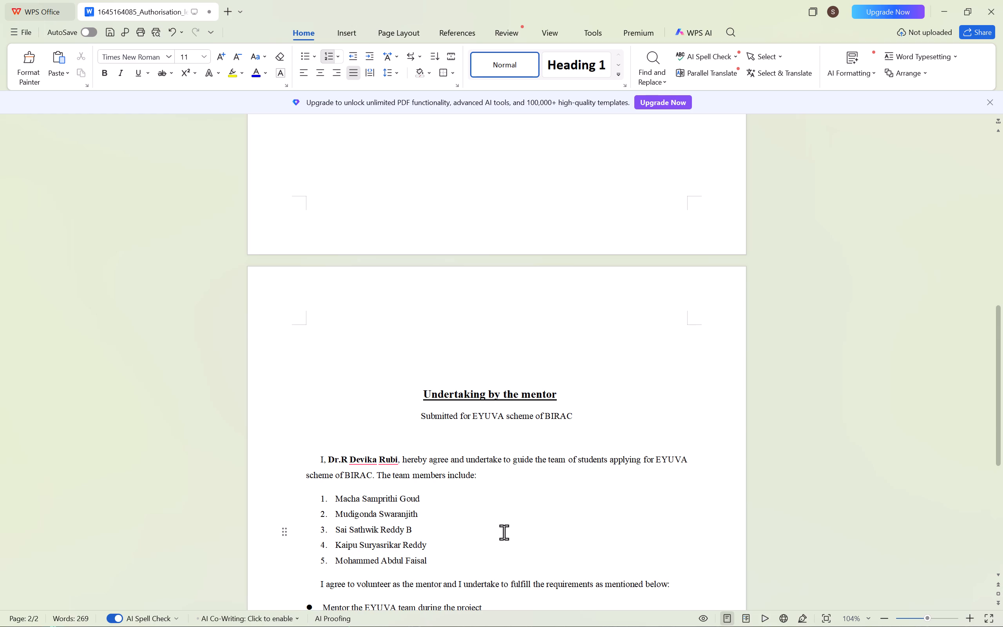
scroll(504, 532, "down", 4)
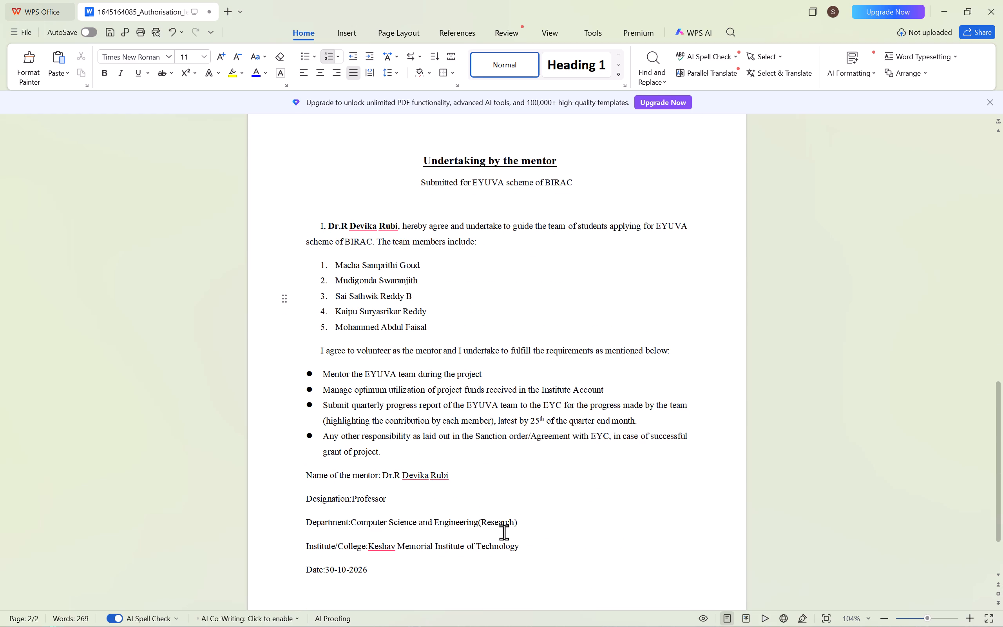
left_click(507, 522)
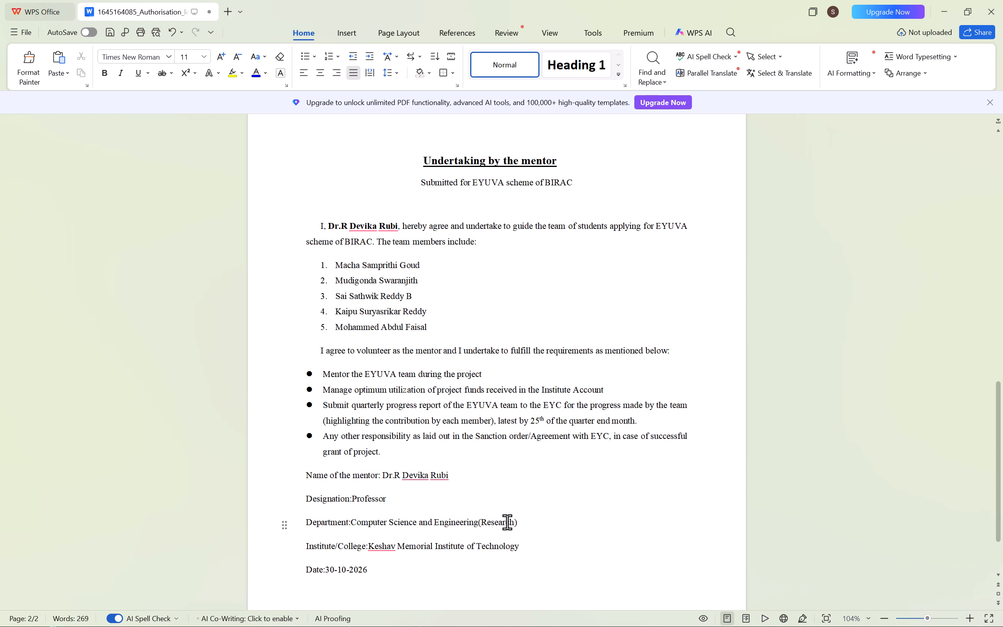
key("ctrl+s")
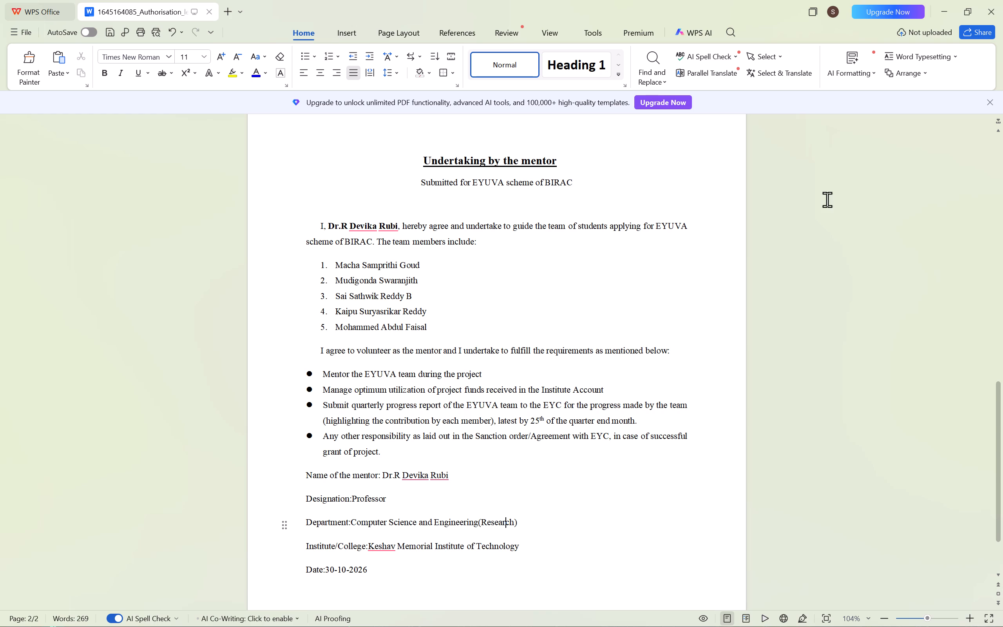
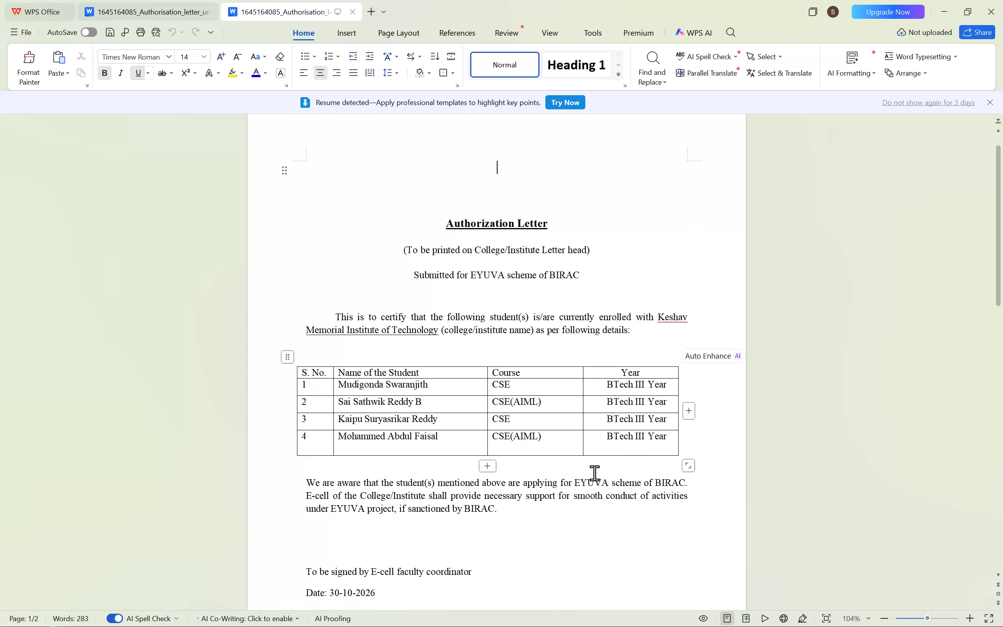
Check the open copy of the authorization letter down to the stamp line, and close WPS Office to return to WhatsApp.
scroll(594, 473, "down", 1)
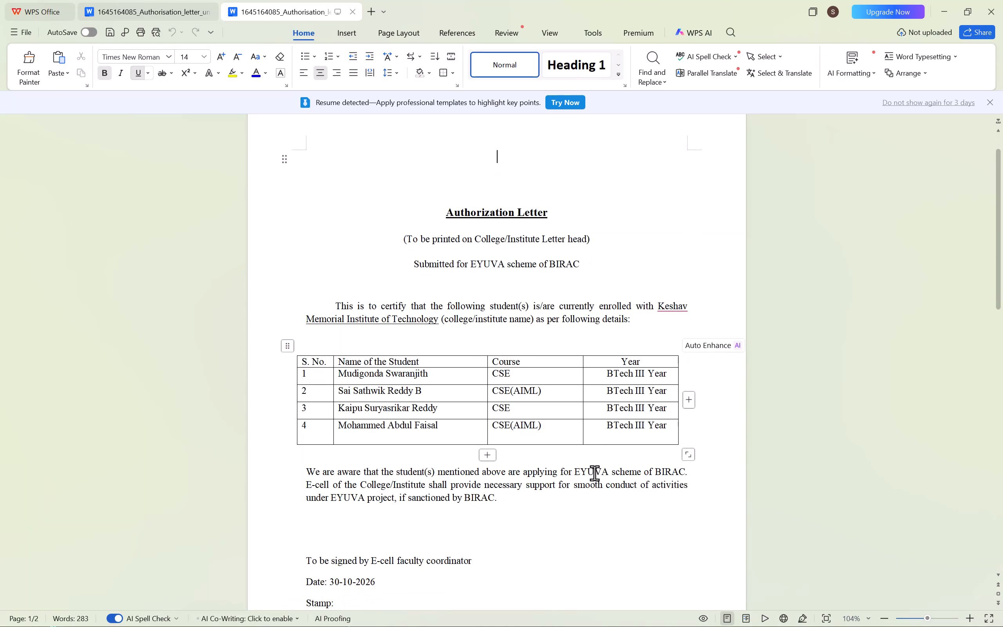
scroll(594, 473, "down", 1)
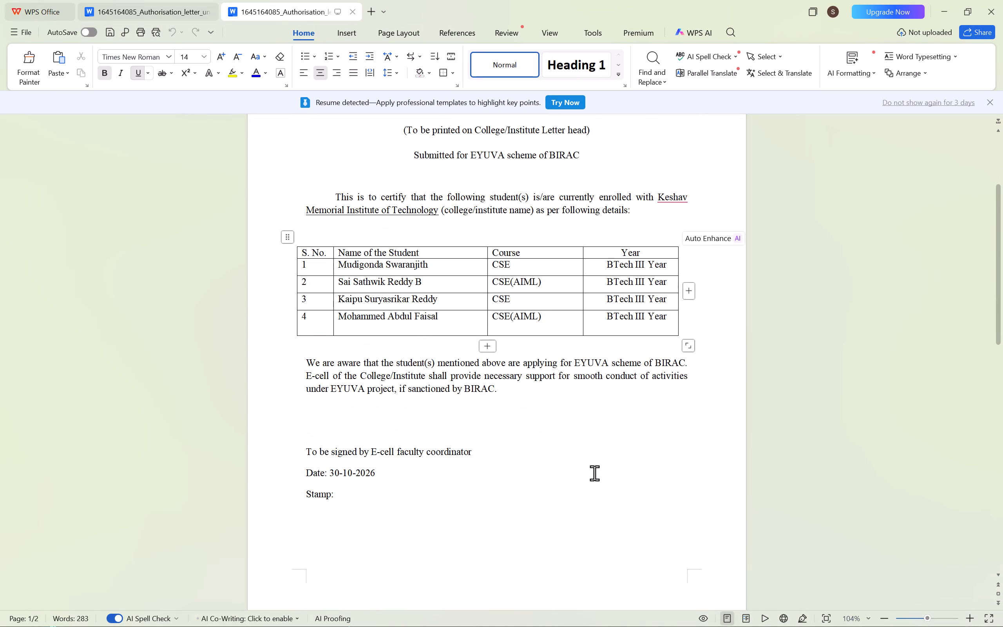
left_click(594, 473)
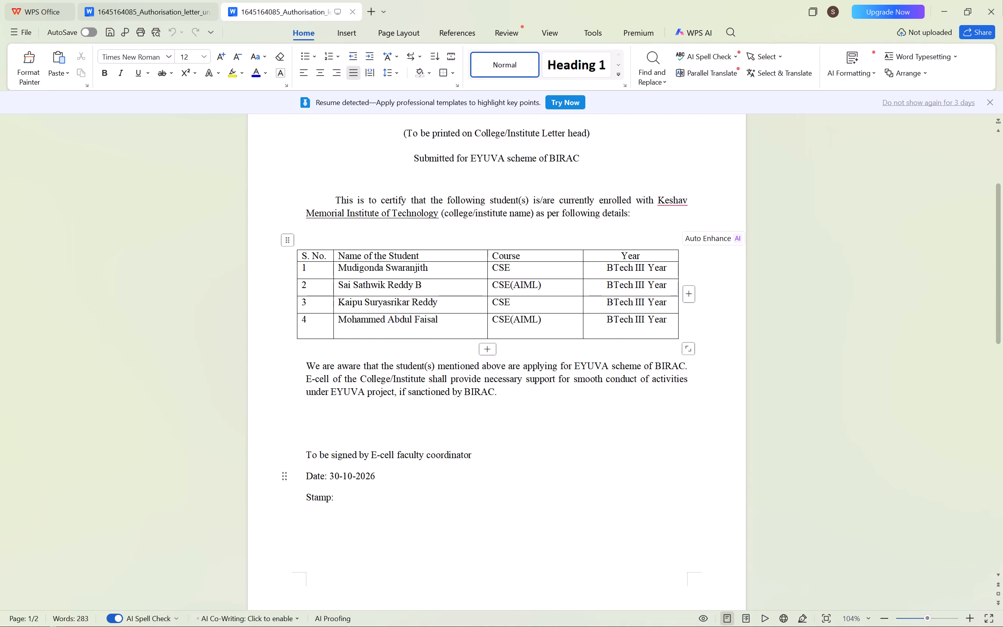
left_click(1002, 0)
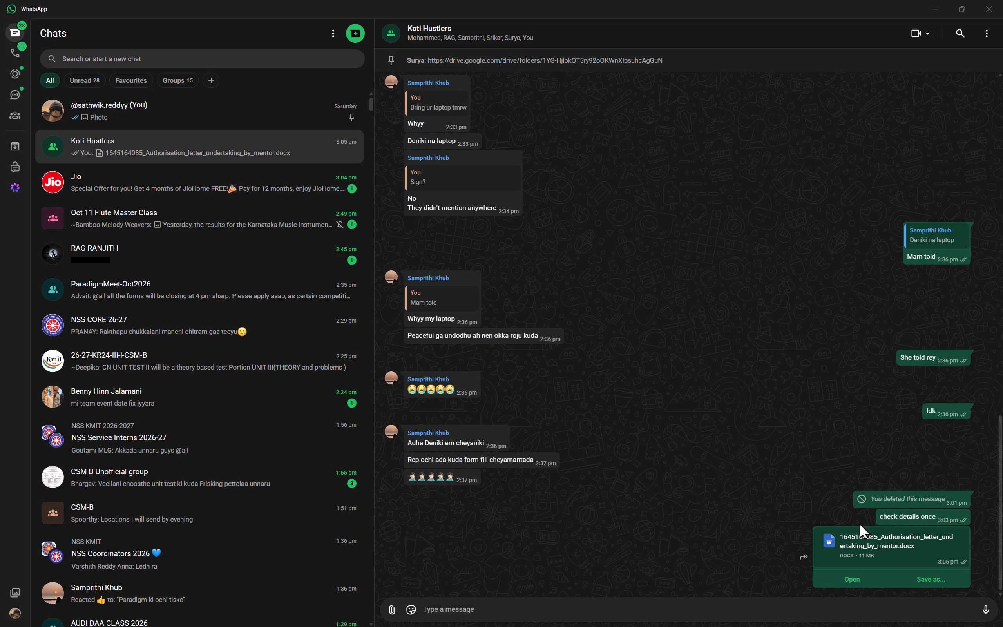
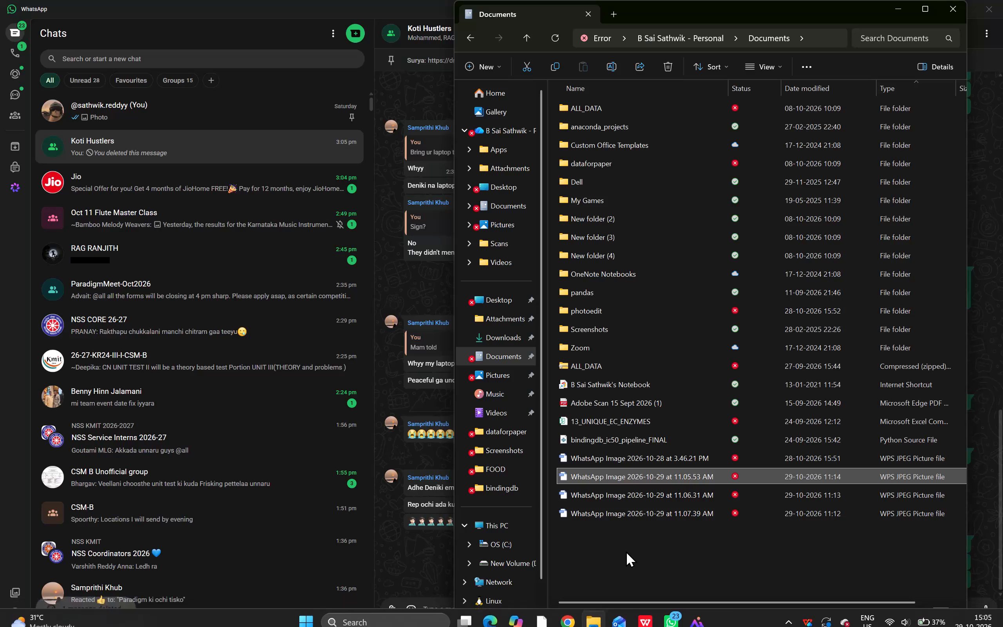
In File Explorer, delete the four WhatsApp Image files from the Documents folder.
right_click_drag(626, 551, 581, 456)
key("Delete")
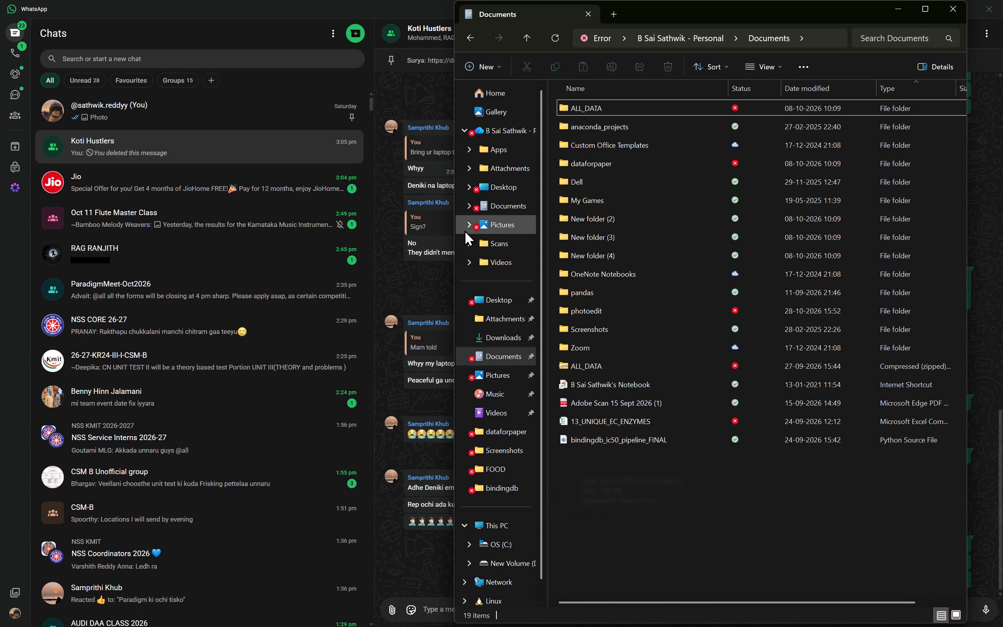
Delete the PDFs "__ Second Year Memo Download __", "1st sem", "2nd sem" and "3rd sem" from the Desktop folder.
left_click(503, 185)
scroll(634, 378, "down", 2)
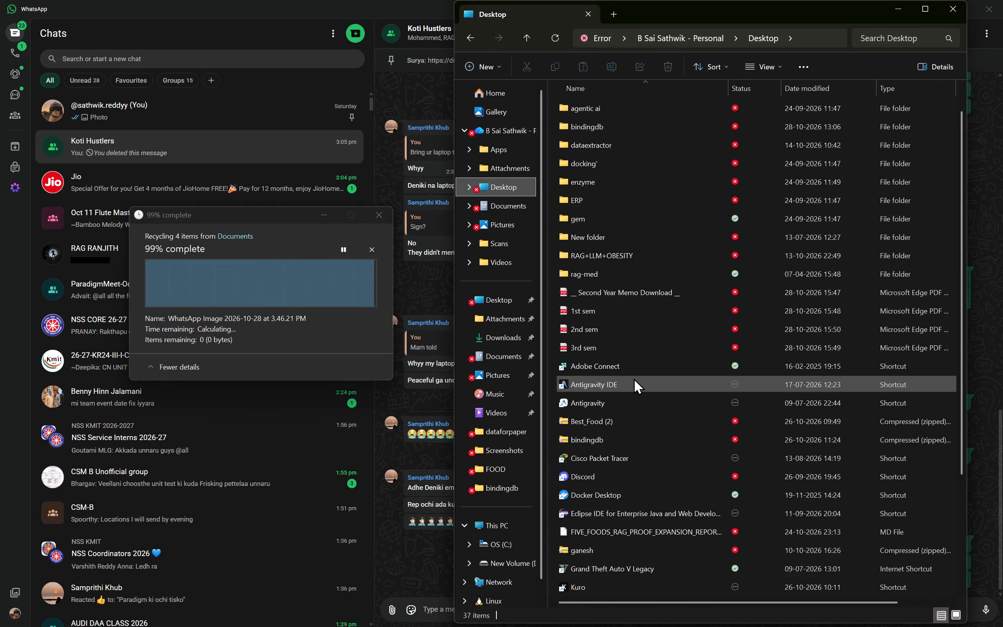
scroll(634, 378, "down", 6)
scroll(634, 378, "up", 2)
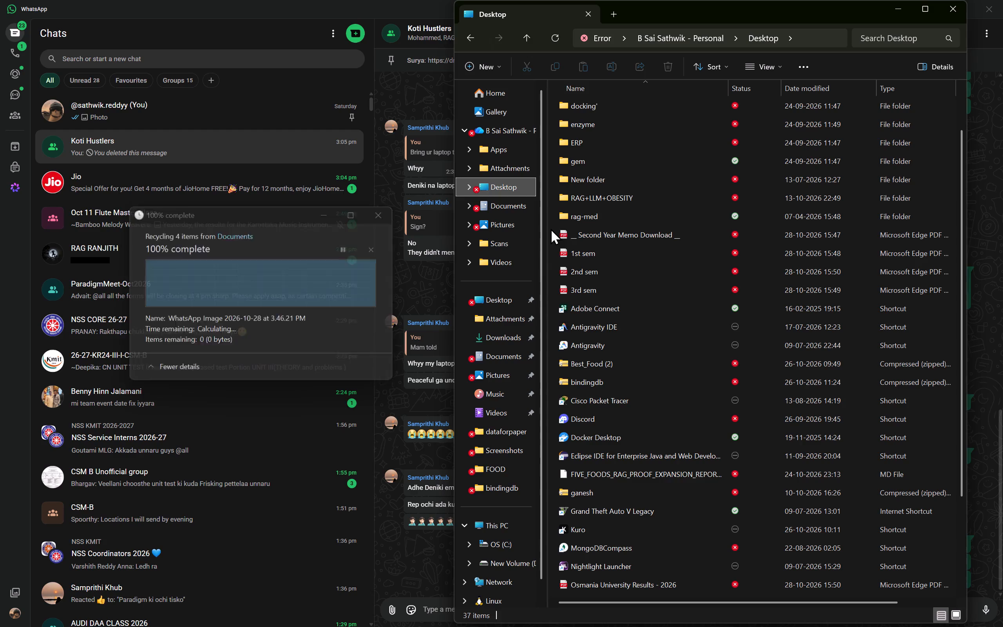
right_click_drag(550, 228, 590, 288)
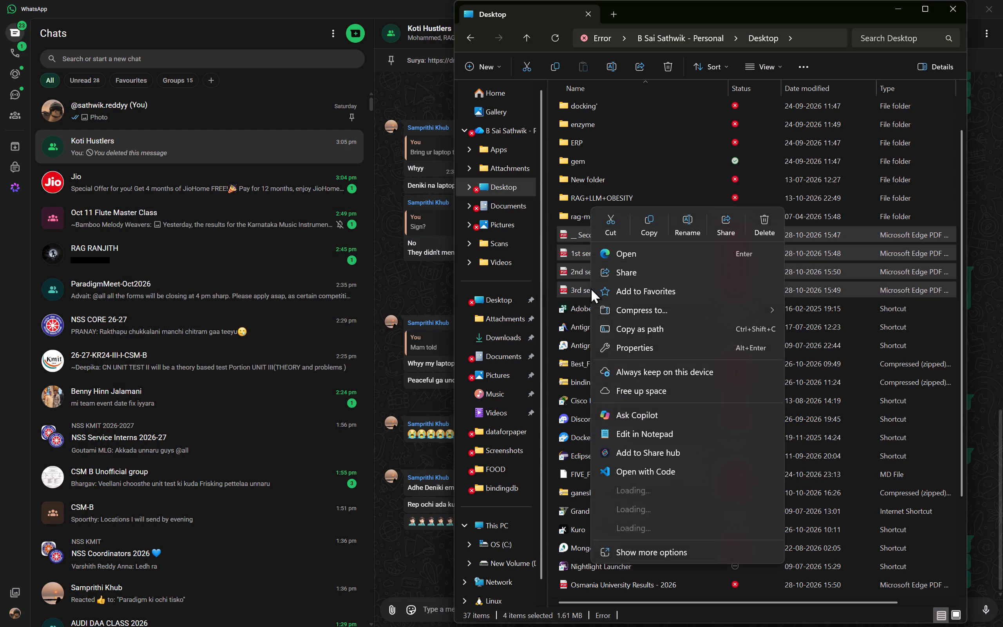
key("Delete")
scroll(590, 288, "down", 1)
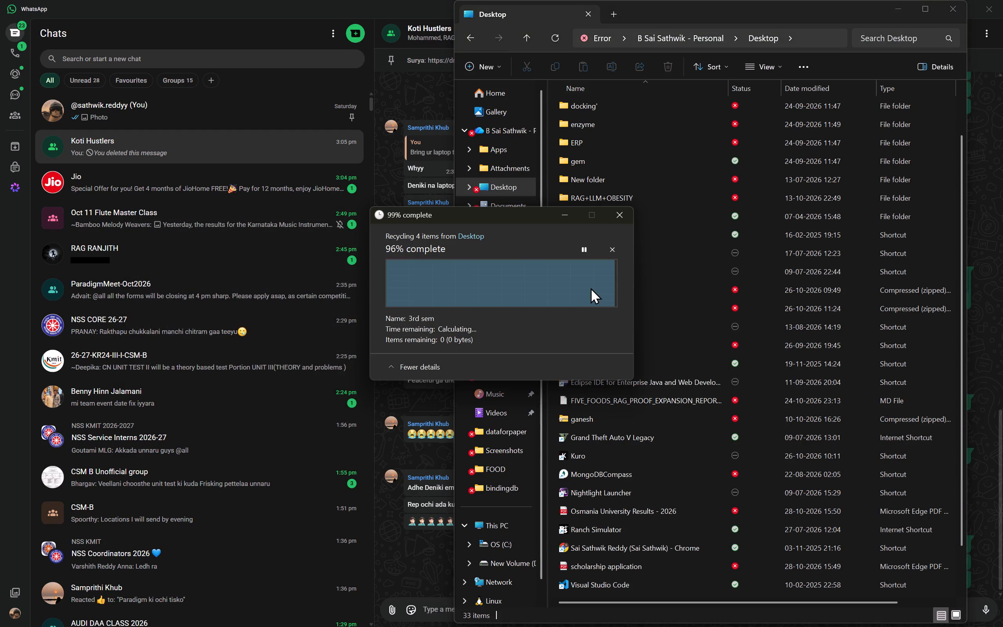
In File Explorer, delete the PDFs "Osmania University Results - 2026" and "scholarship application" from the Desktop folder and minimise the window.
scroll(590, 288, "down", 1)
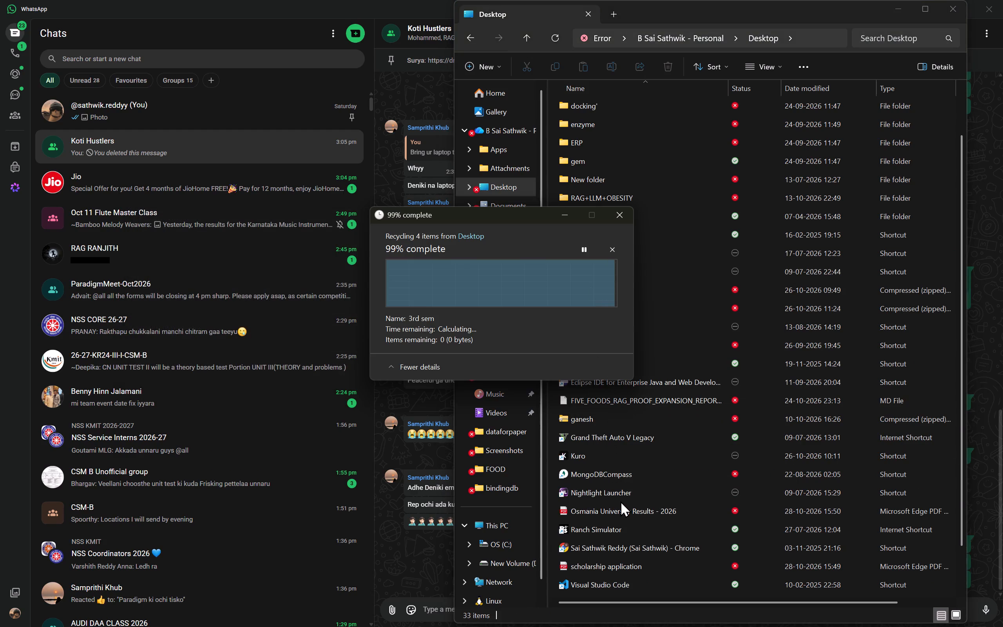
left_click(621, 506)
key("Delete")
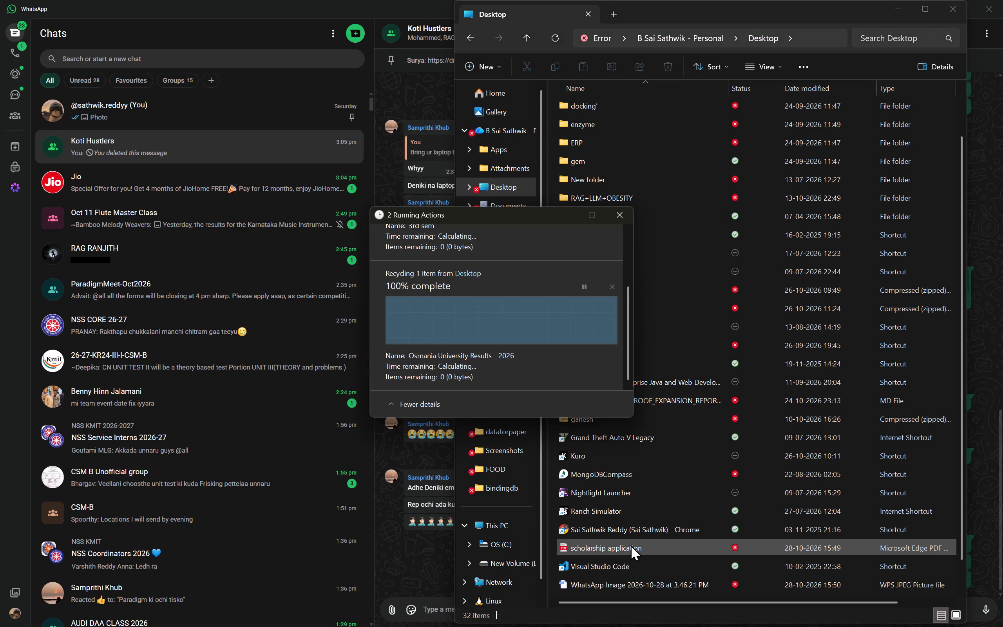
double_click(630, 545)
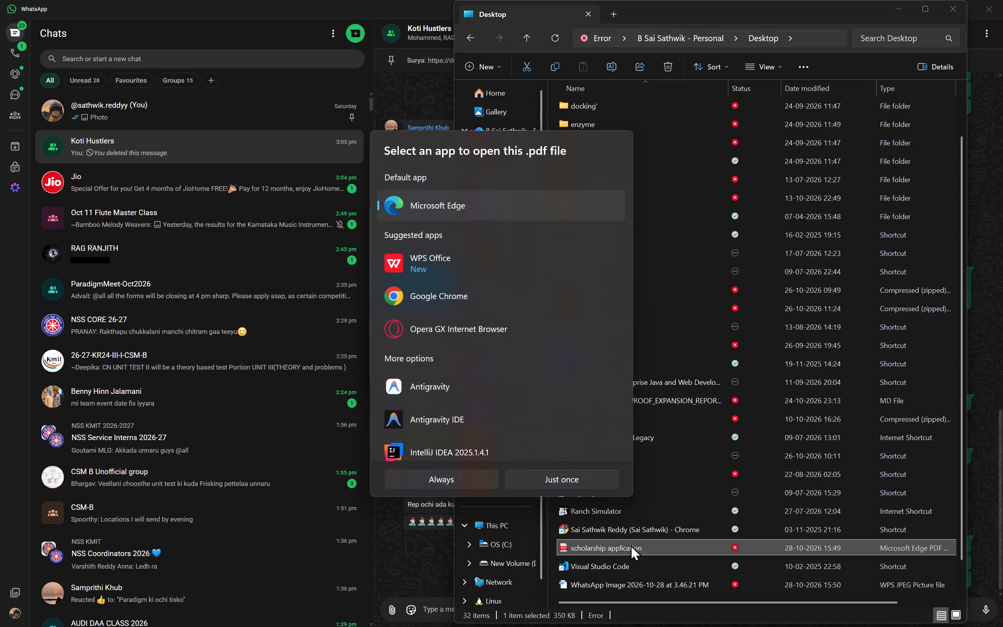
left_click(630, 545)
key("Delete")
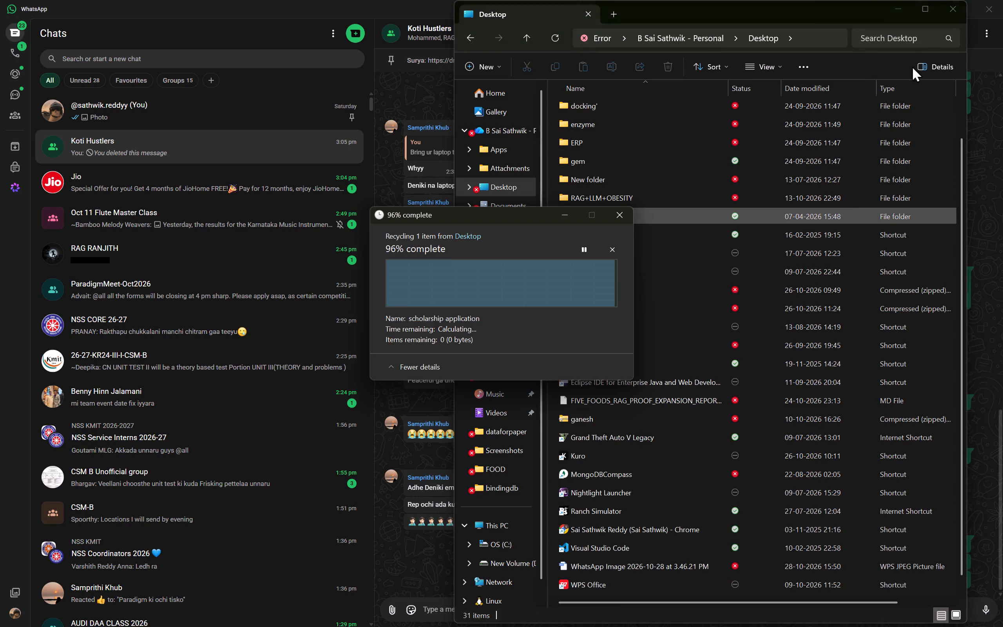
left_click(898, 9)
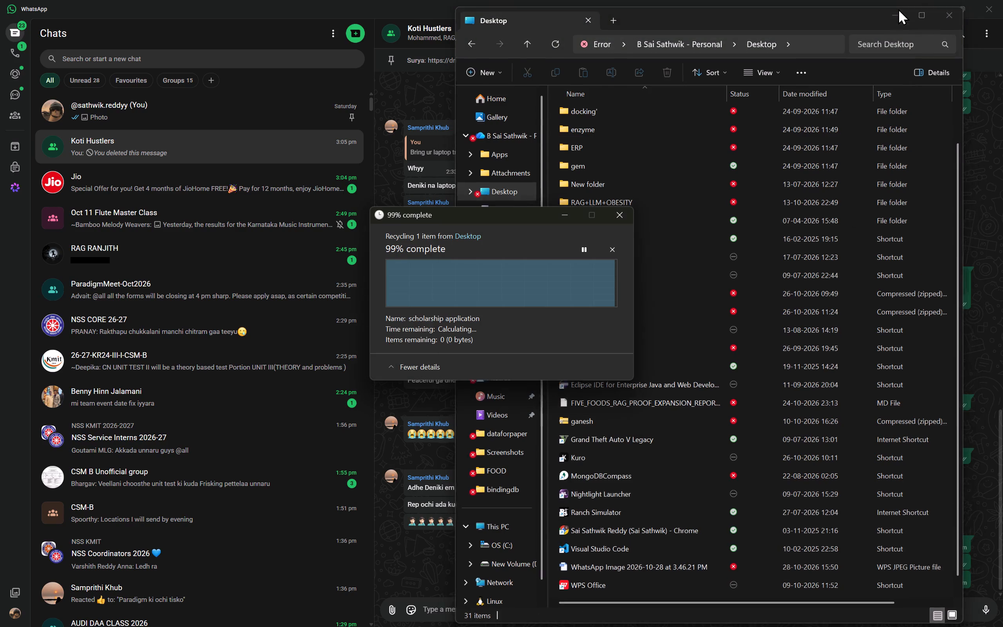
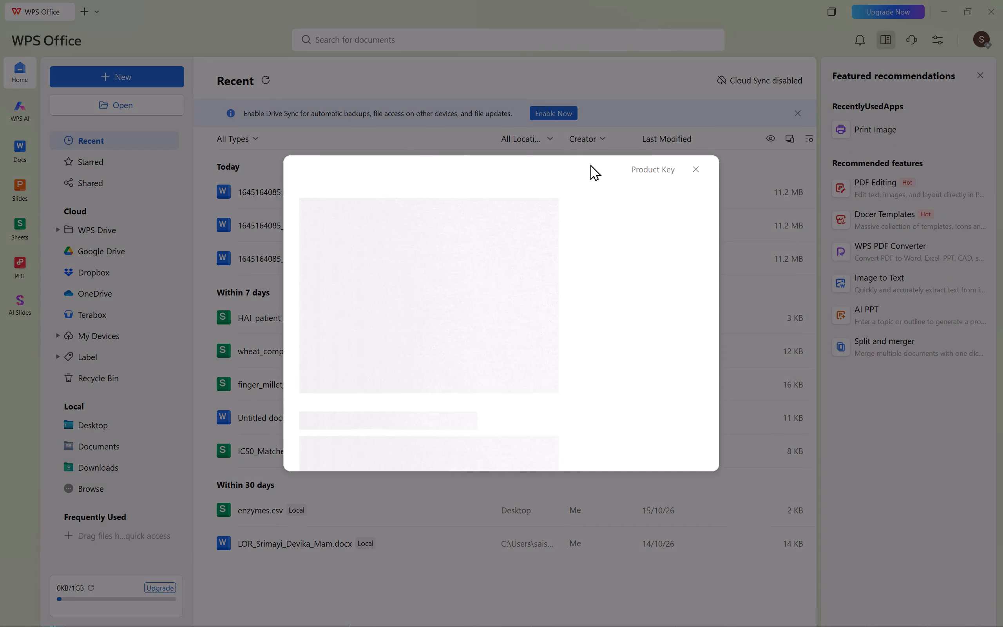
left_click(697, 172)
left_click(719, 159)
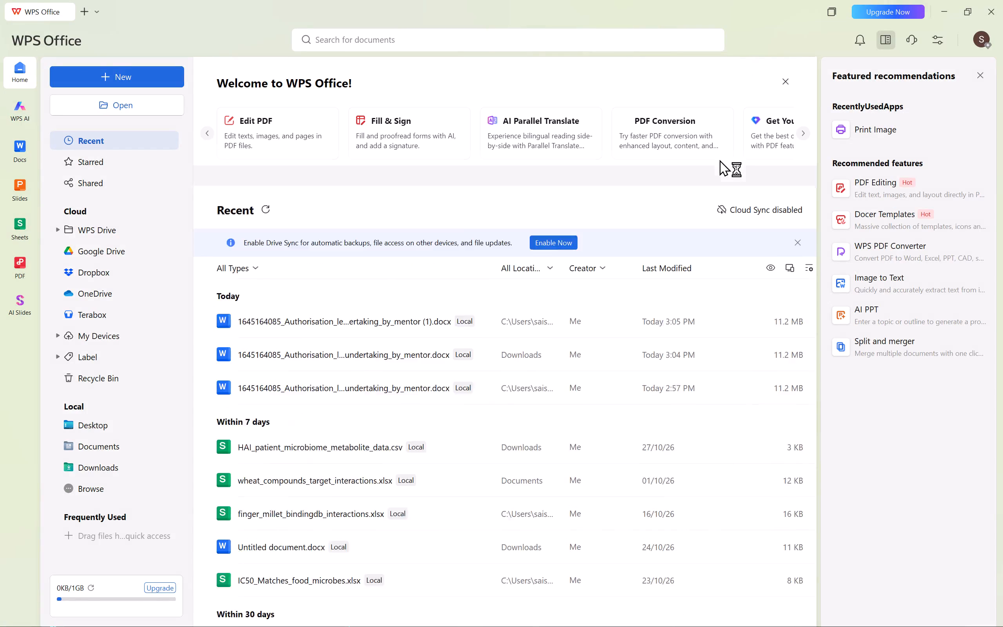
double_click(433, 301)
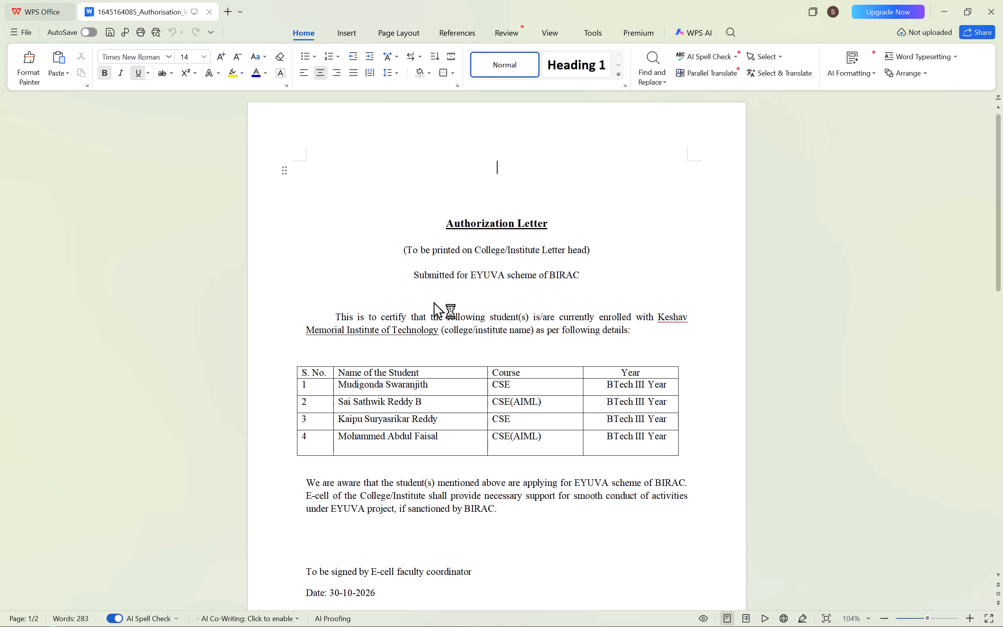
left_click(974, 9)
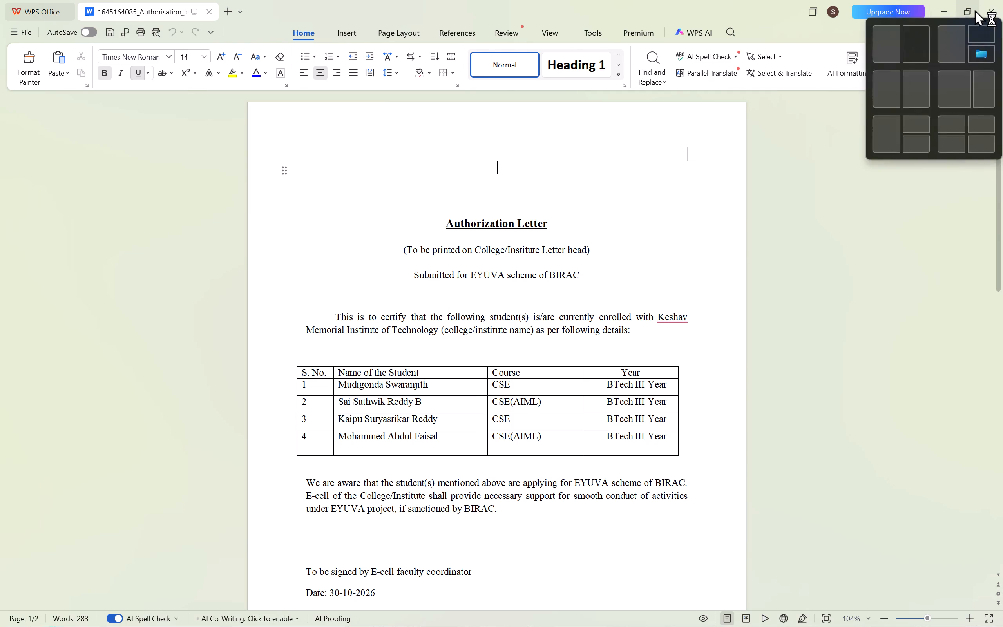
left_click(842, 25)
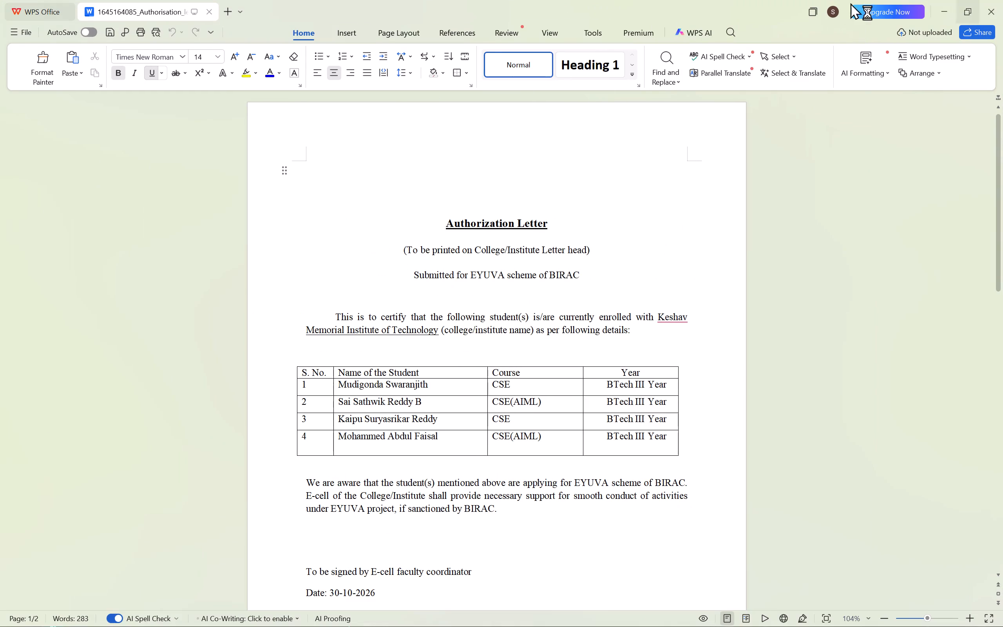
left_click(26, 29)
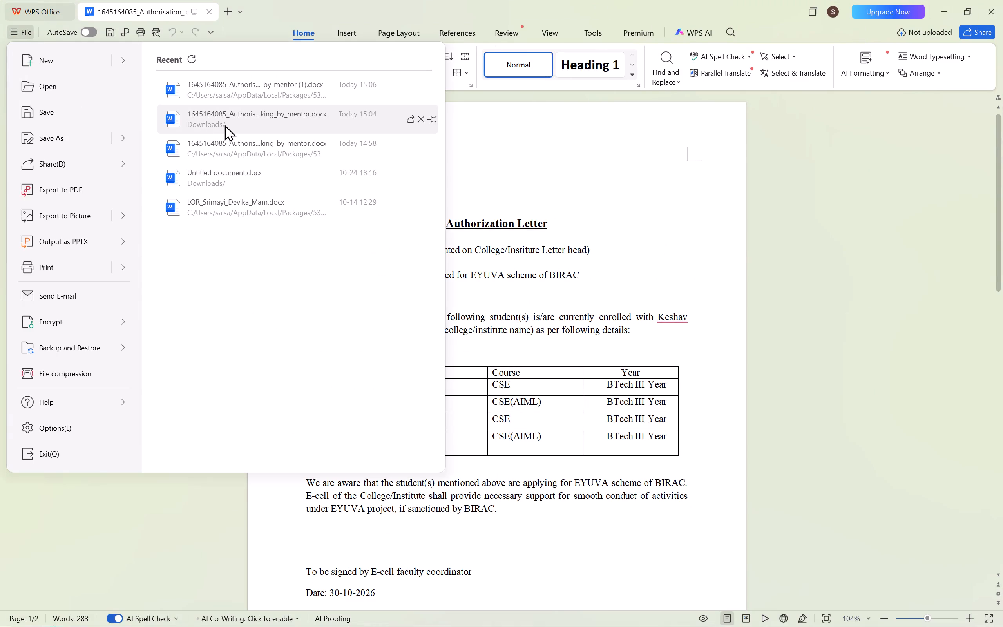
left_click(225, 125)
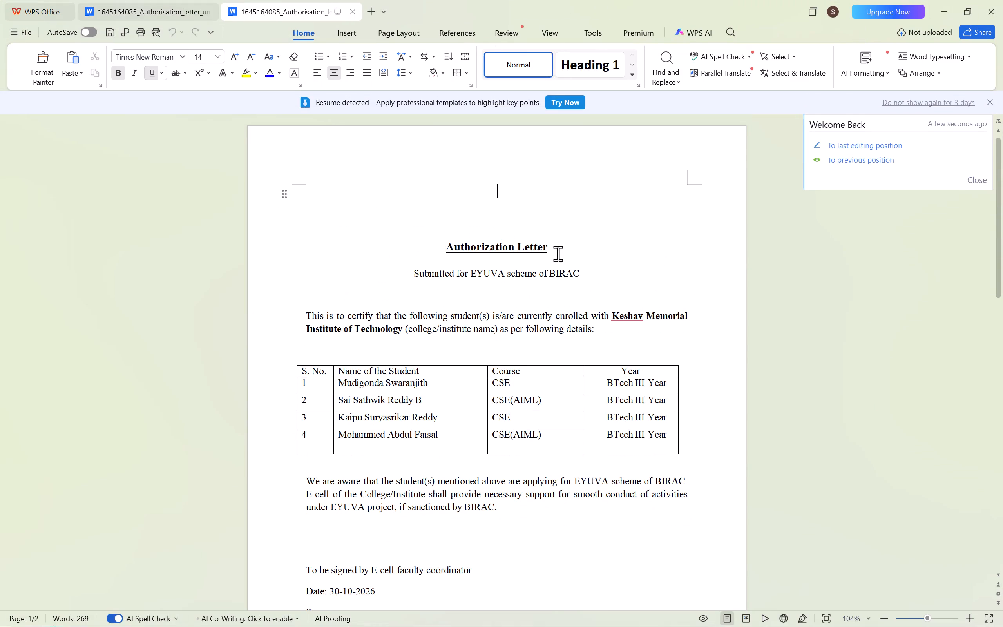
scroll(629, 248, "down", 1)
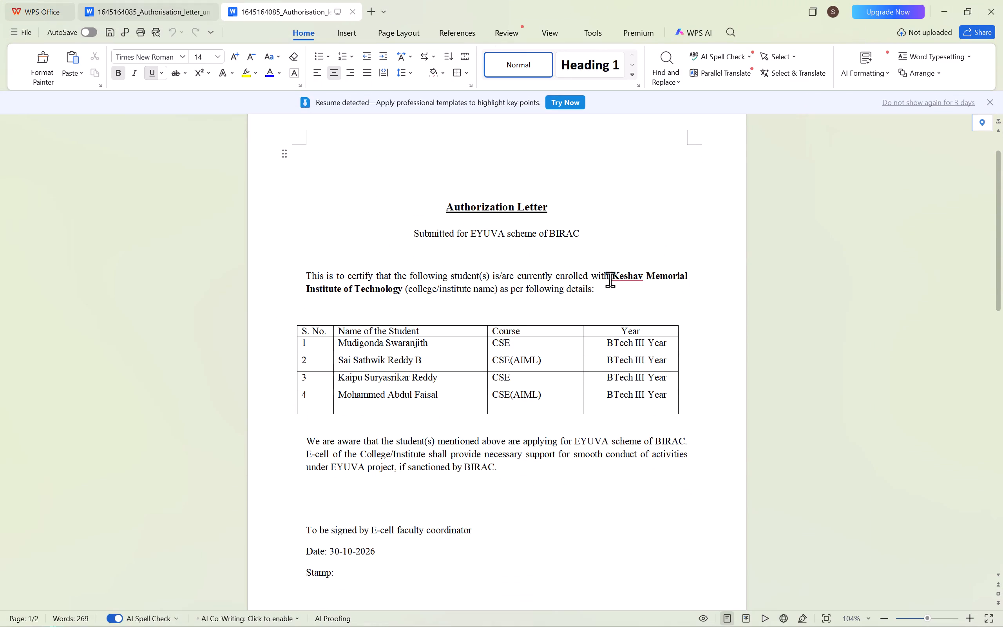
left_click(655, 301)
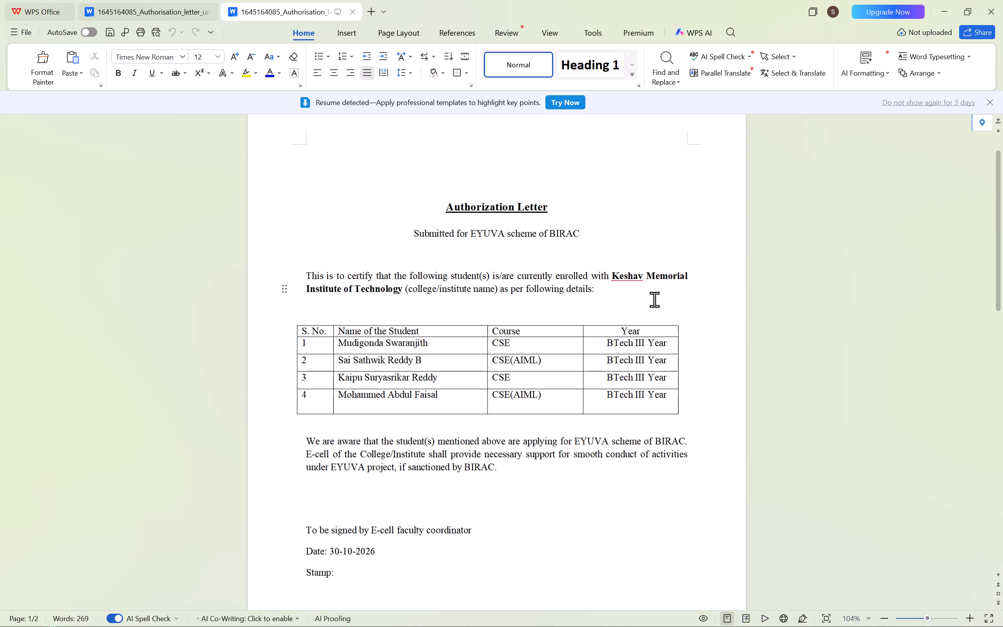
scroll(654, 299, "down", 7)
scroll(654, 299, "up", 6)
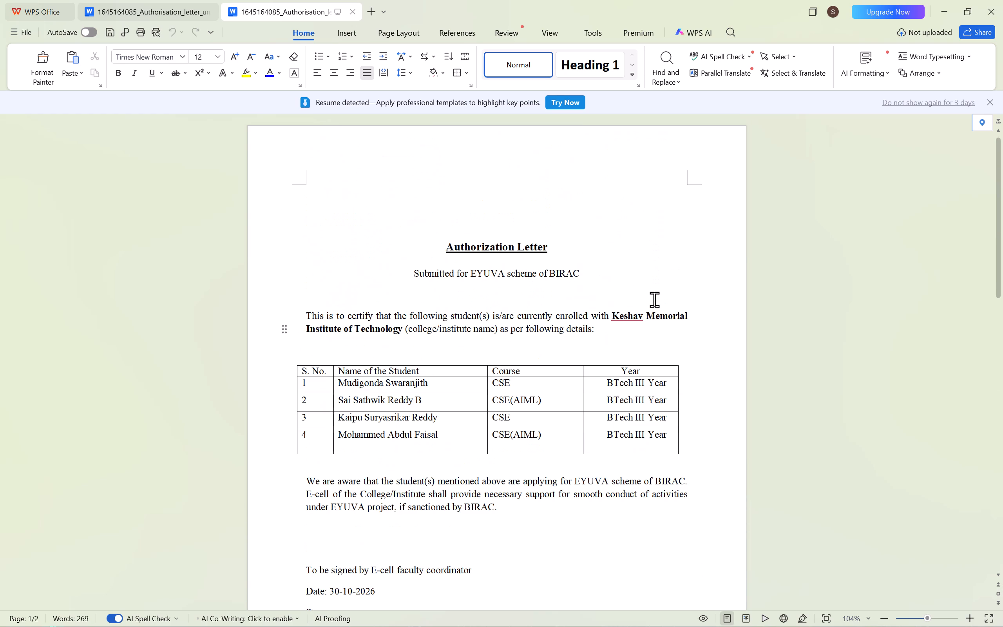
key("ctrl+s")
left_click(11, 30)
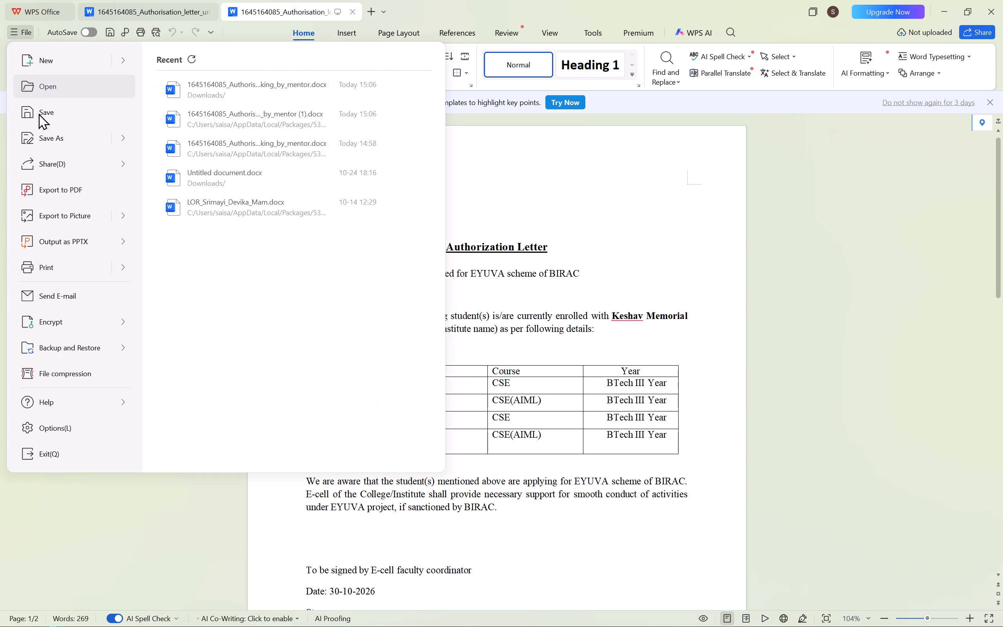
left_click(48, 141)
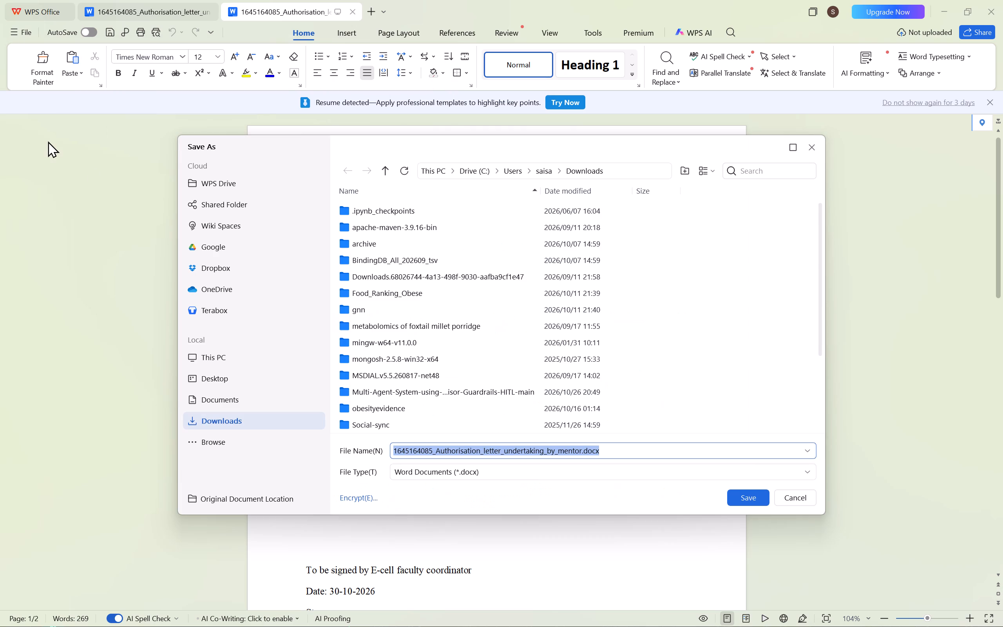
left_click(745, 500)
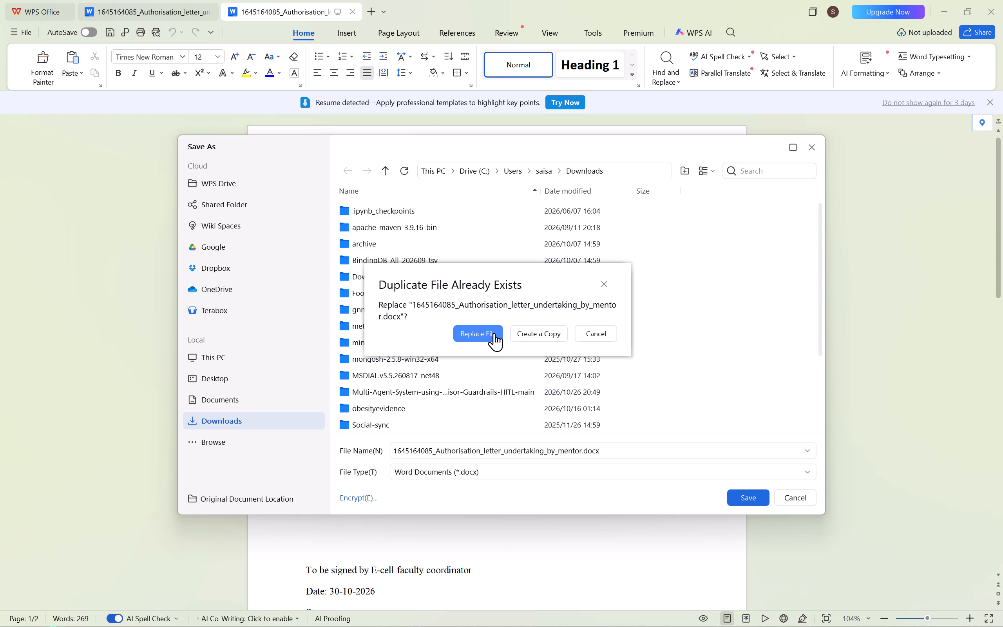
left_click(491, 333)
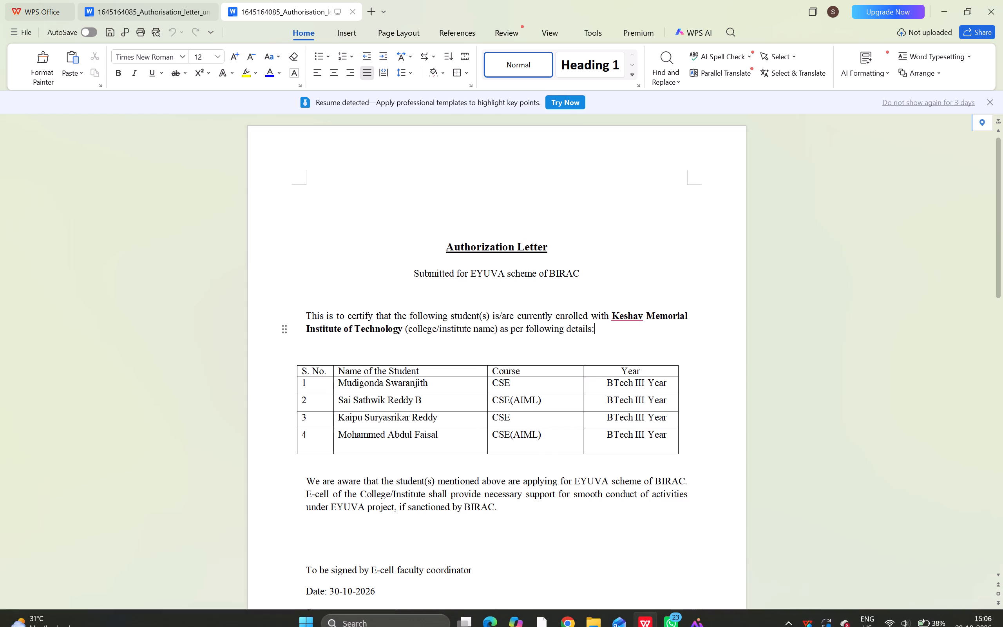
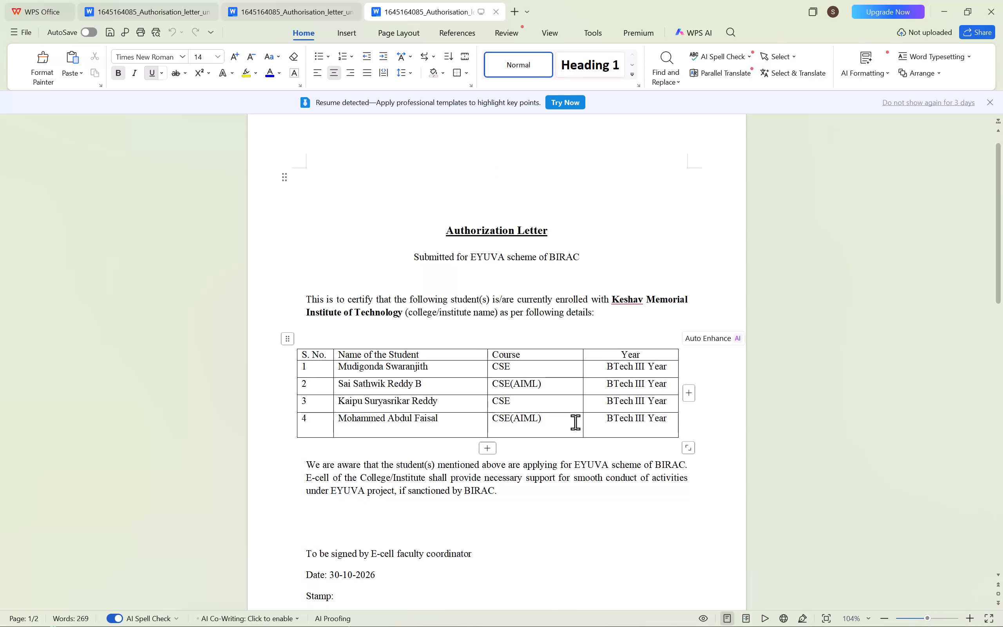
Review the authorization letter's student table, date and stamp lines and the mentor undertaking's team list and mentor details.
scroll(575, 422, "down", 1)
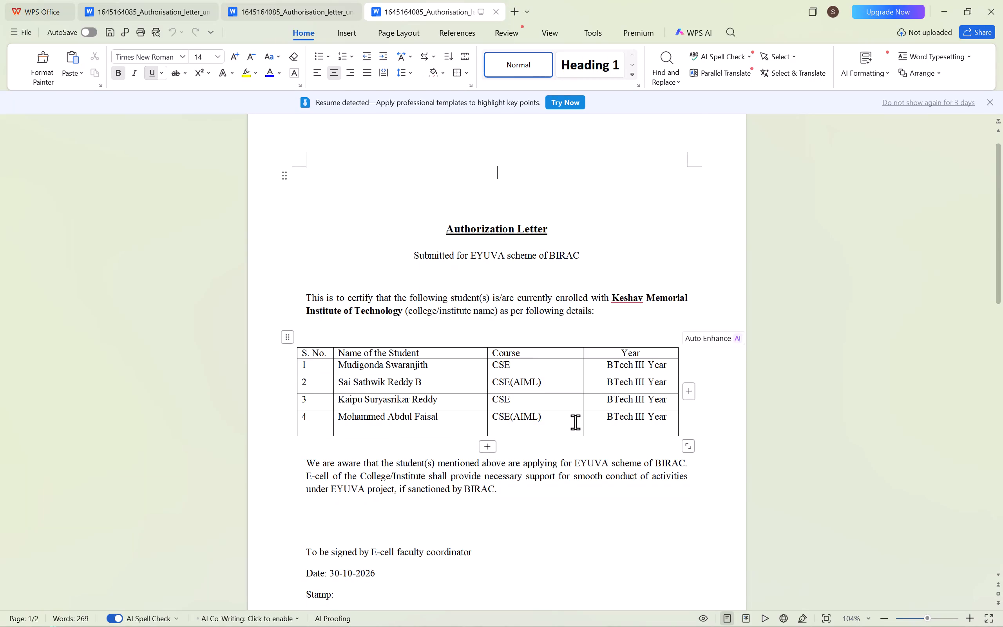
scroll(575, 422, "down", 4)
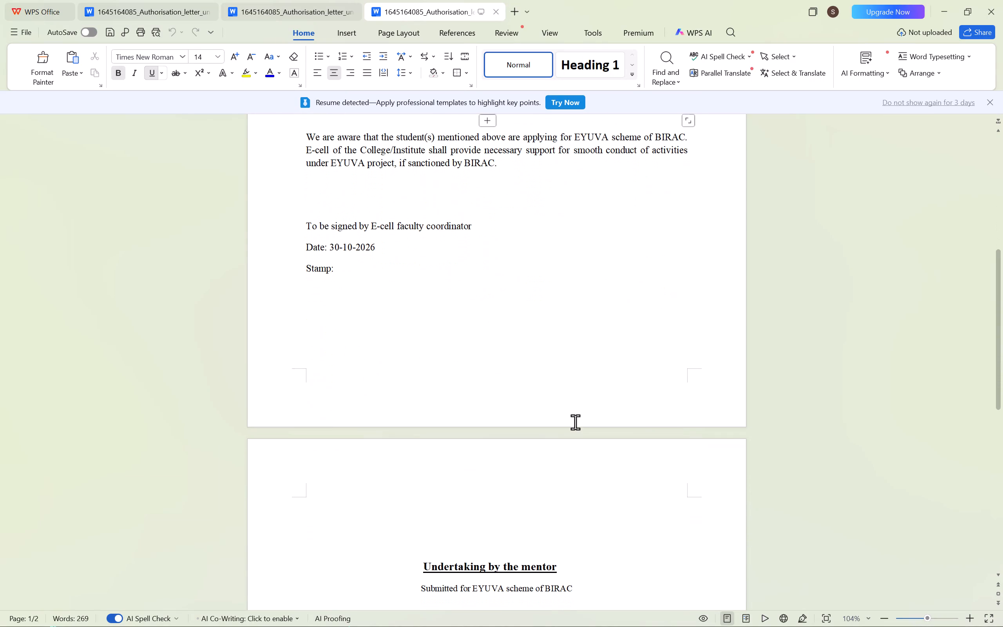
scroll(575, 422, "down", 1)
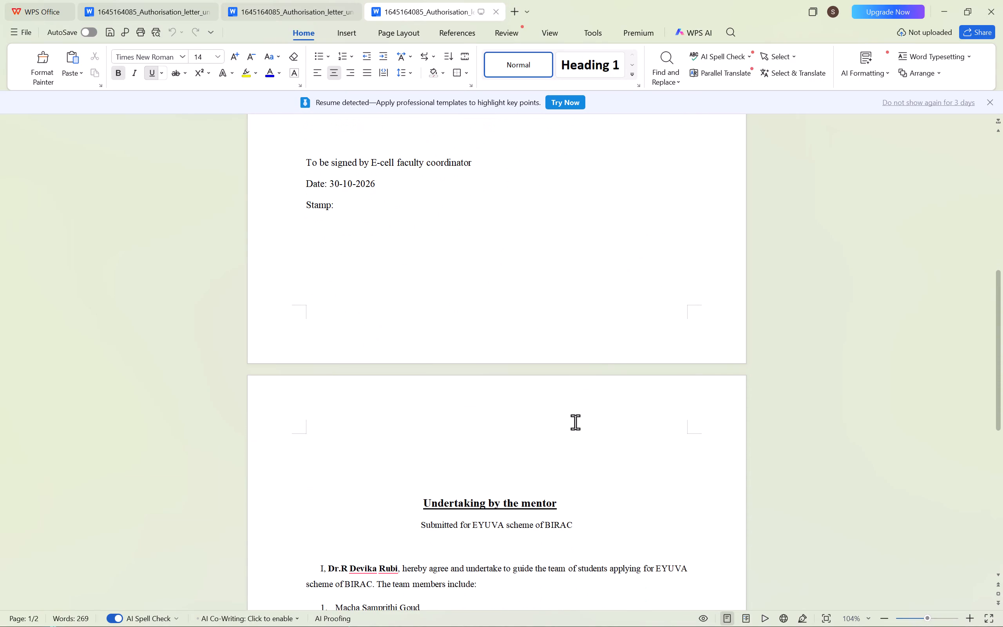
scroll(575, 422, "down", 5)
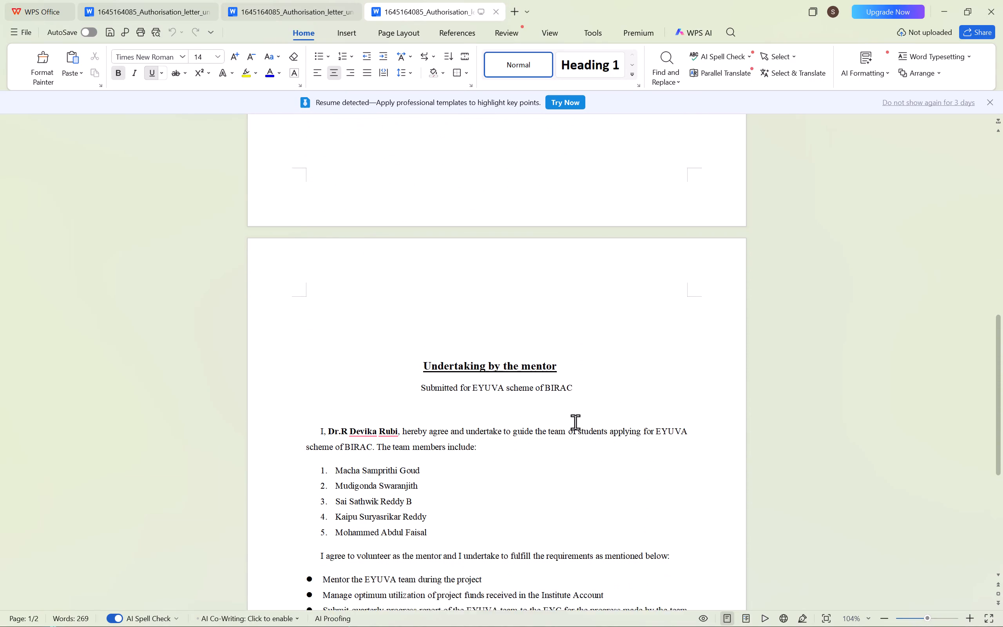
scroll(575, 422, "down", 6)
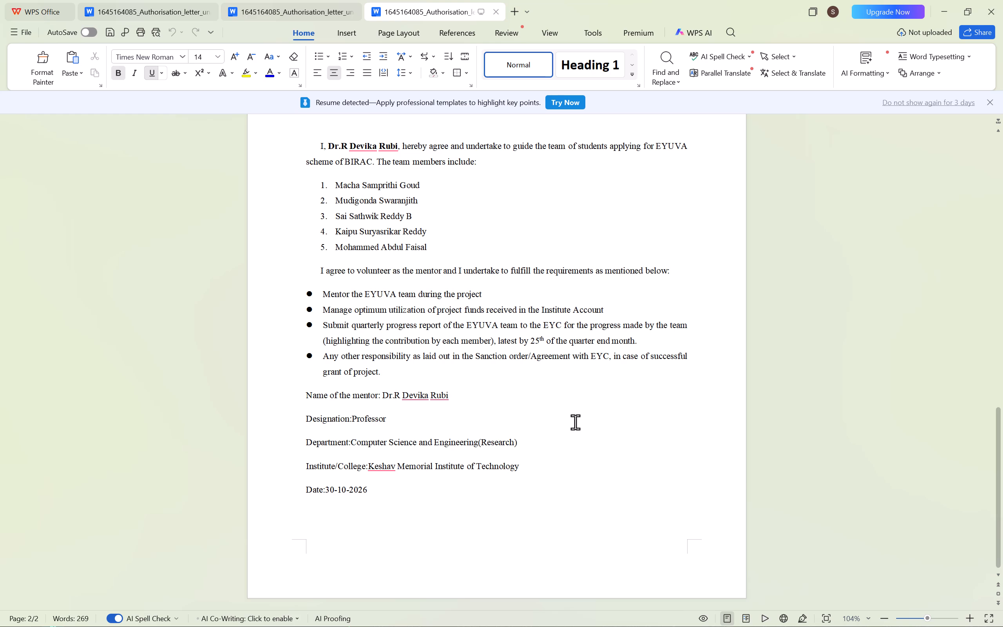
scroll(575, 422, "down", 1)
left_click(547, 233)
scroll(547, 233, "up", 3)
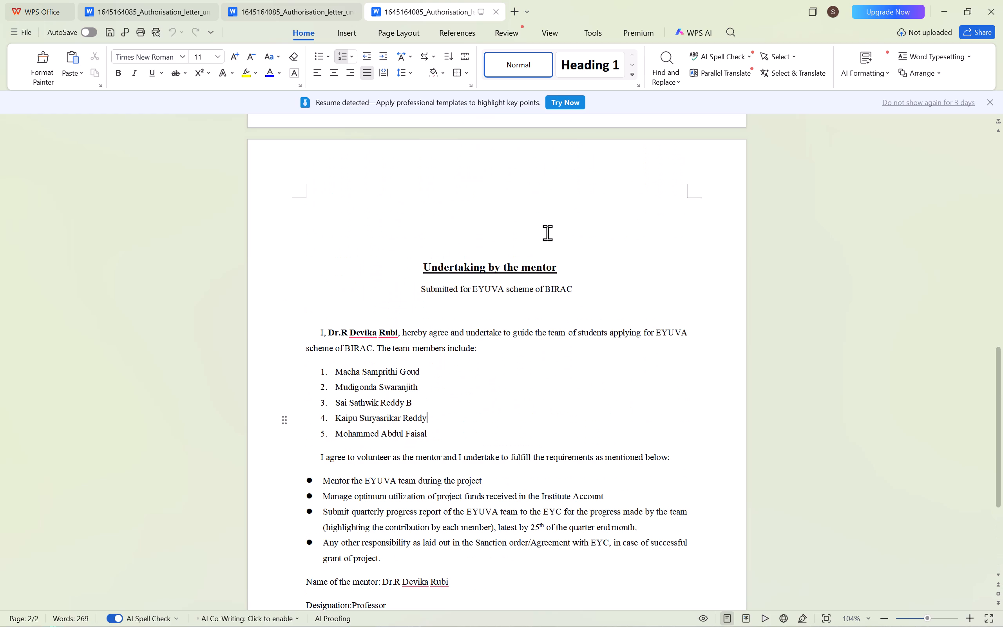
scroll(547, 233, "up", 6)
scroll(532, 319, "down", 4)
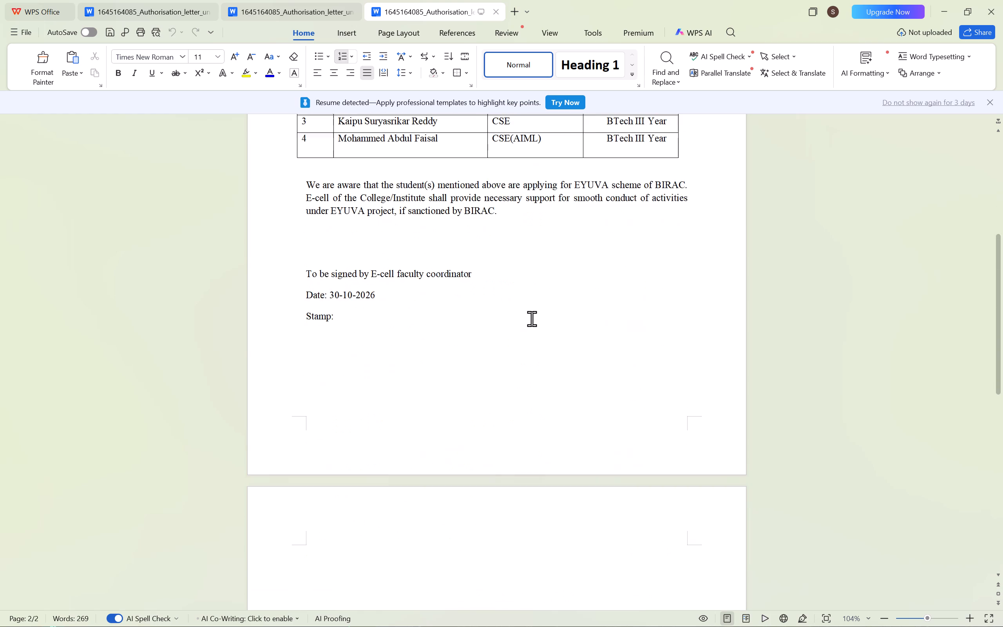
Recheck the mentor undertaking's team list and mentor details, and the authorization letter from its student table up to the heading.
scroll(532, 319, "down", 4)
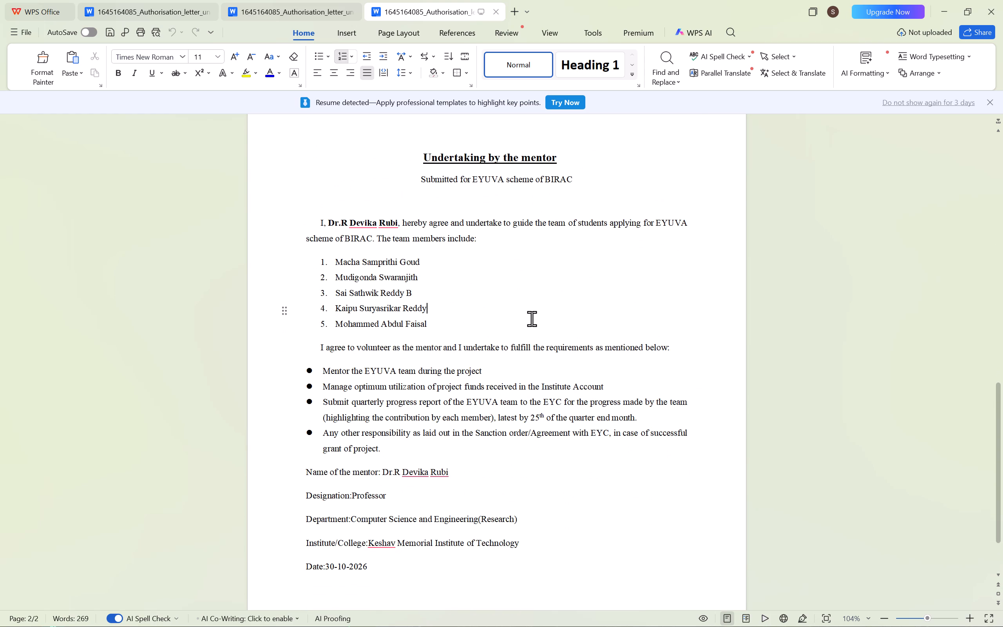
scroll(532, 319, "up", 2)
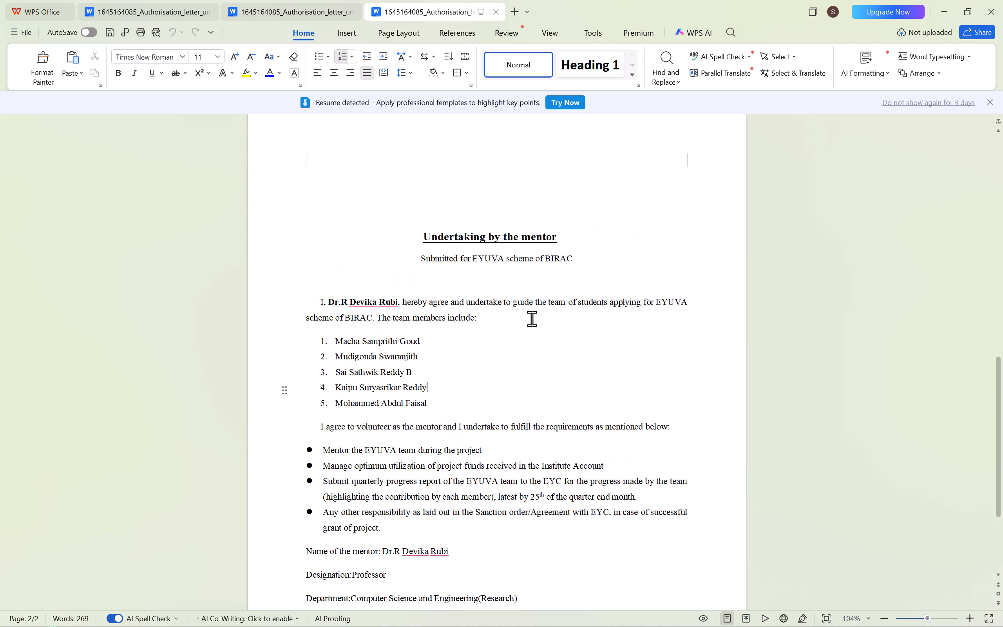
scroll(532, 319, "up", 9)
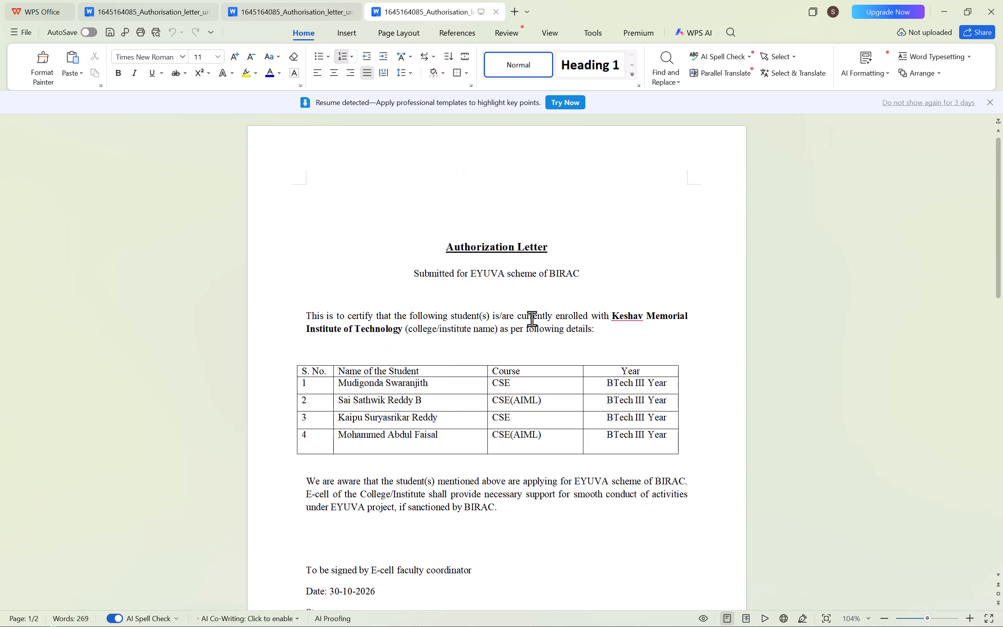
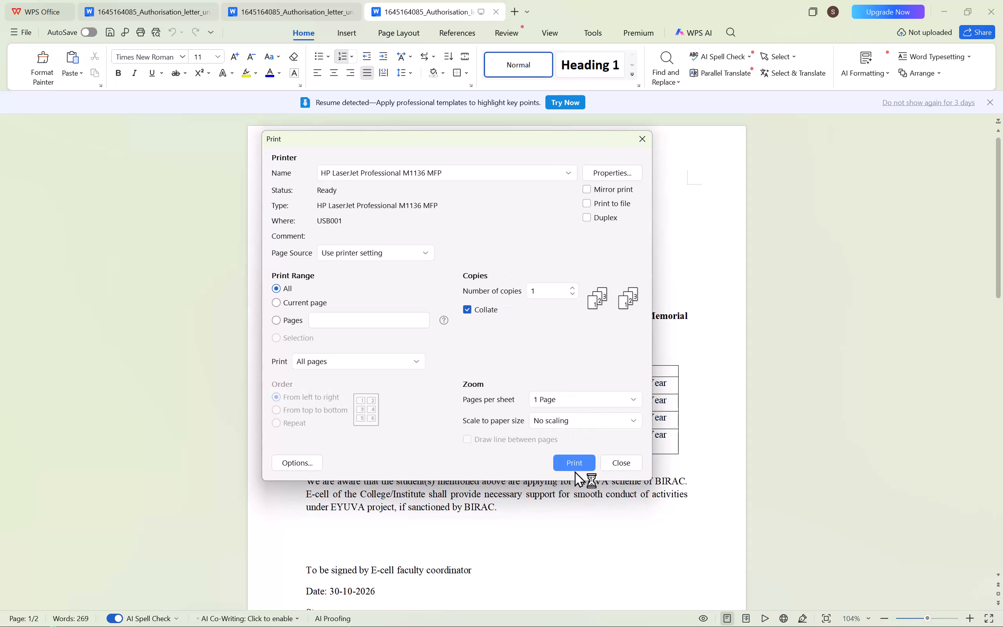
Try to print one copy of all pages of the authorization letter document on the HP LaserJet Professional M1136 MFP.
key("Return")
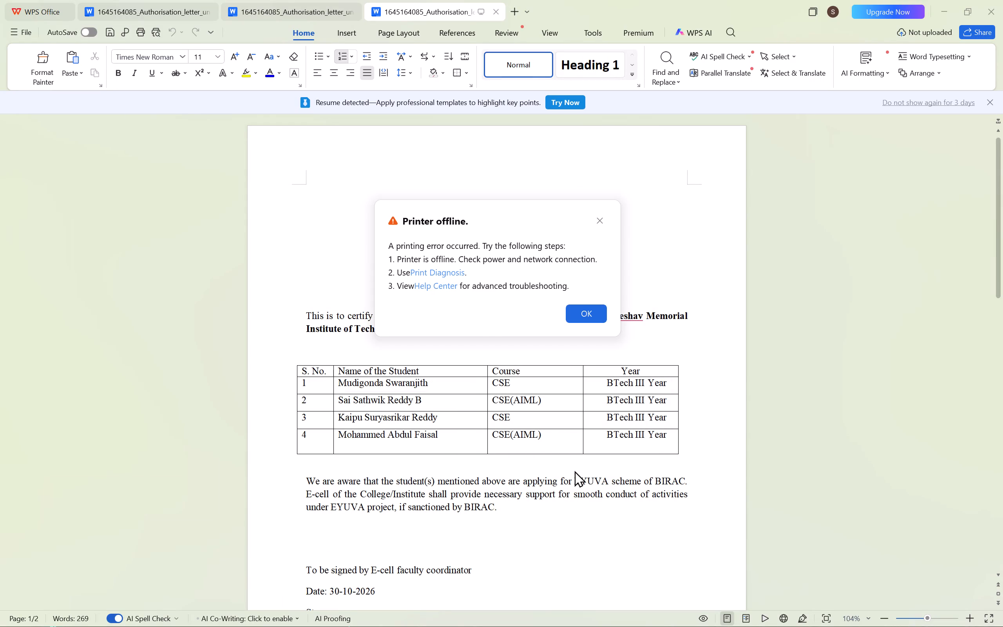
left_click(598, 225)
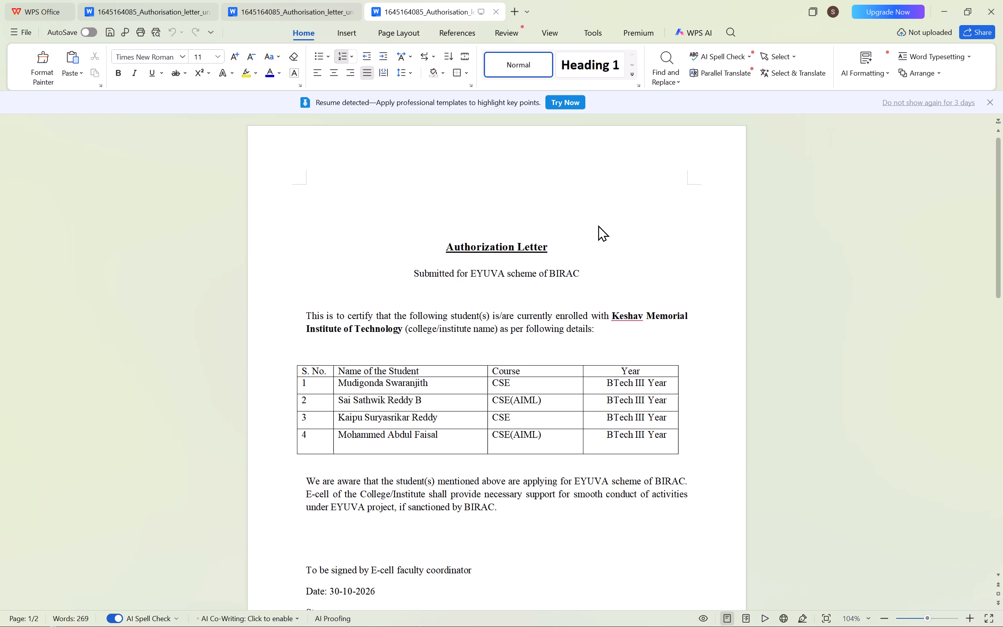